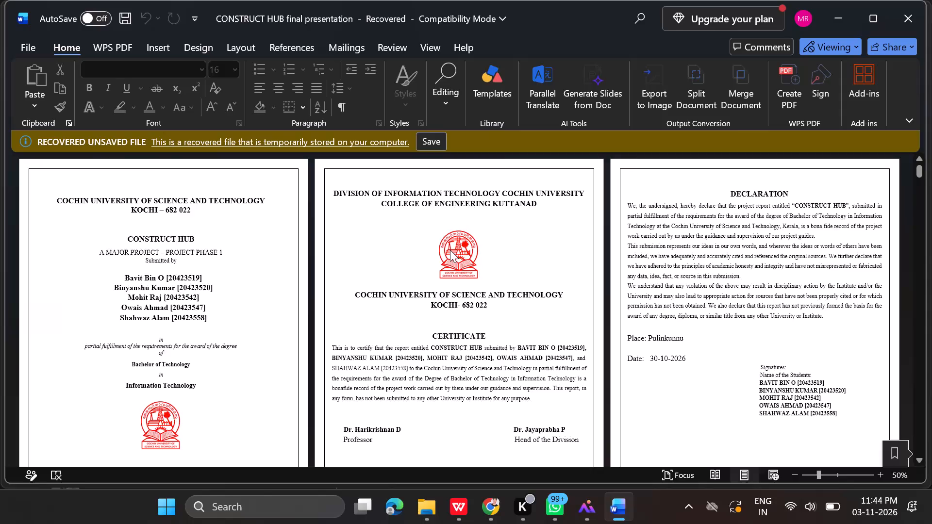
Skim the recovered CONSTRUCT HUB report from the title page through to the Chapter 5 references at the end.
scroll(450, 250, down, 20)
scroll(450, 250, down, 20)
scroll(450, 250, down, 20)
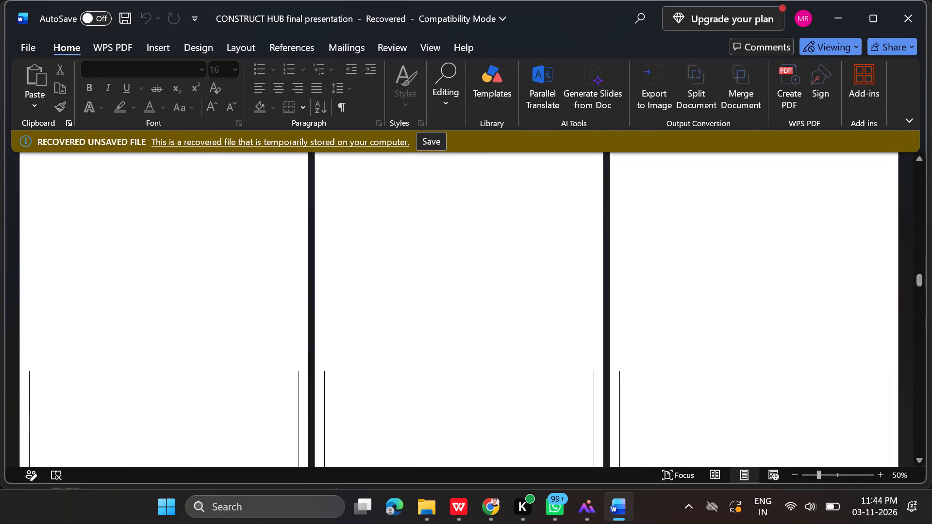
scroll(450, 250, down, 20)
scroll(450, 250, down, 20)
scroll(450, 250, down, 20)
scroll(450, 250, down, 3)
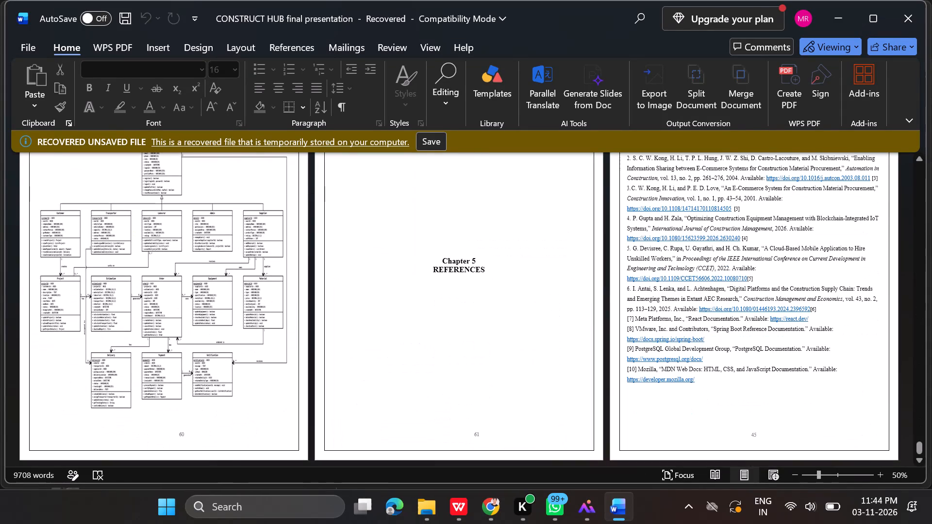
scroll(450, 250, down, 4)
scroll(450, 250, up, 3)
scroll(450, 250, down, 3)
scroll(450, 250, up, 3)
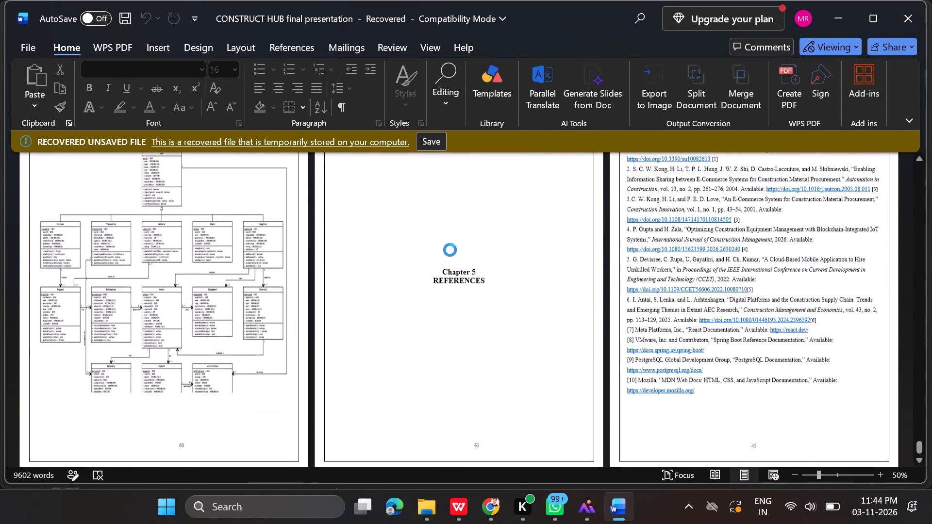
Review the report backwards from the references through the use case, dashboard and diagram pages to the lists of tables, figures and abbreviations.
scroll(450, 250, up, 7)
scroll(409, 259, up, 20)
scroll(409, 259, up, 20)
scroll(409, 259, up, 20)
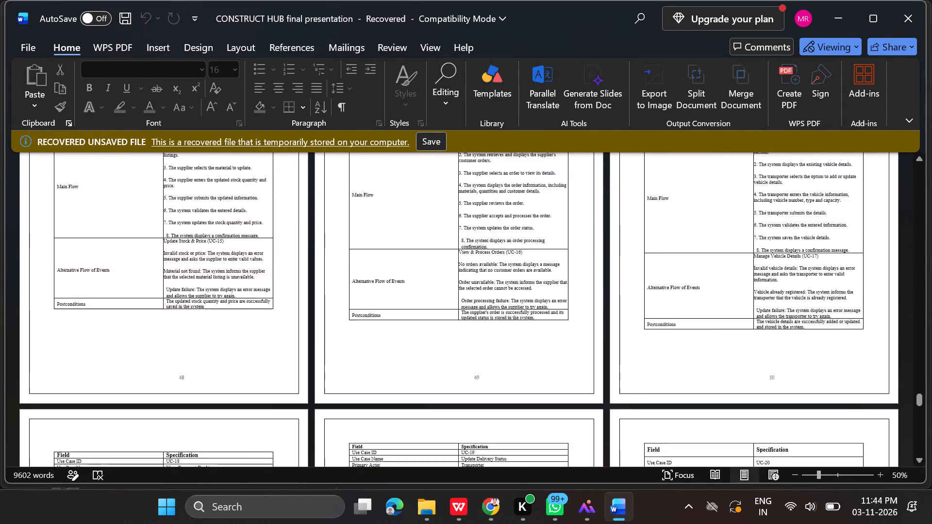
scroll(409, 259, up, 20)
scroll(409, 259, up, 20)
scroll(409, 259, up, 20)
scroll(409, 259, up, 20)
scroll(409, 259, up, 1)
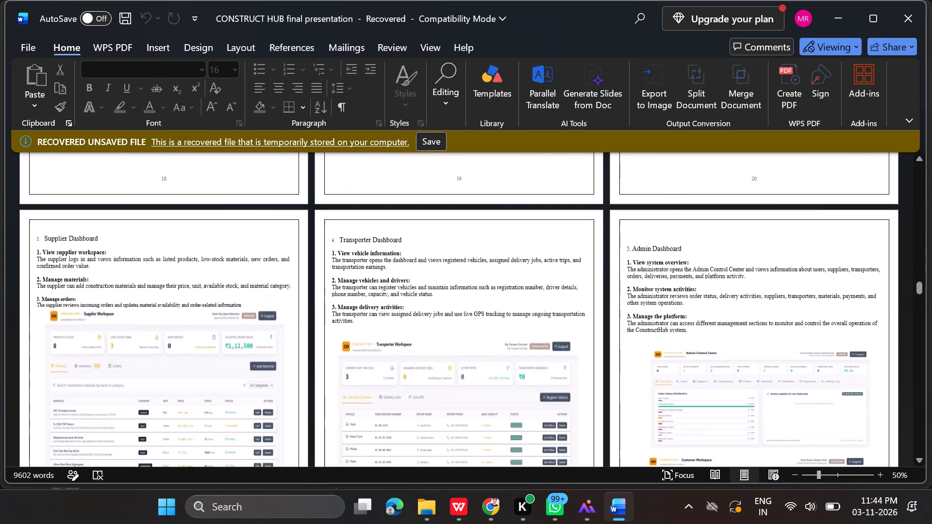
scroll(409, 259, up, 9)
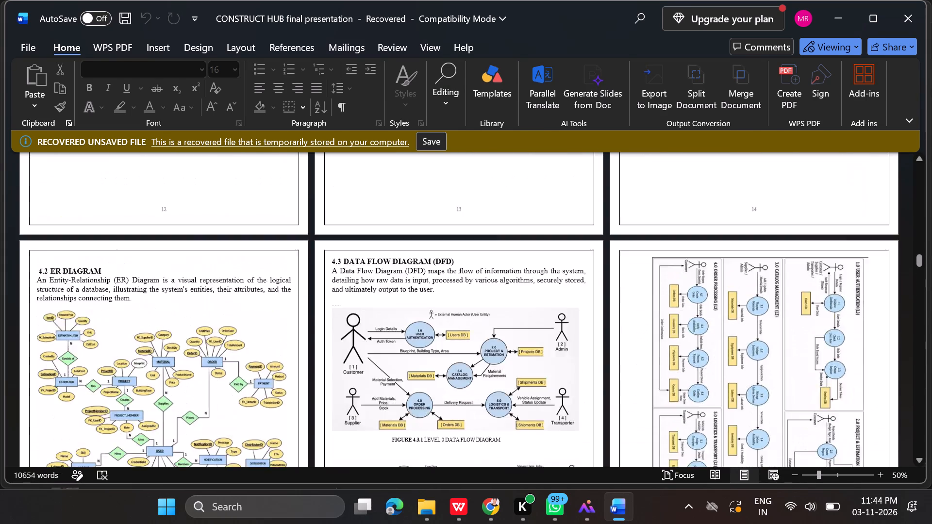
scroll(409, 259, up, 3)
scroll(409, 259, up, 20)
scroll(409, 259, up, 7)
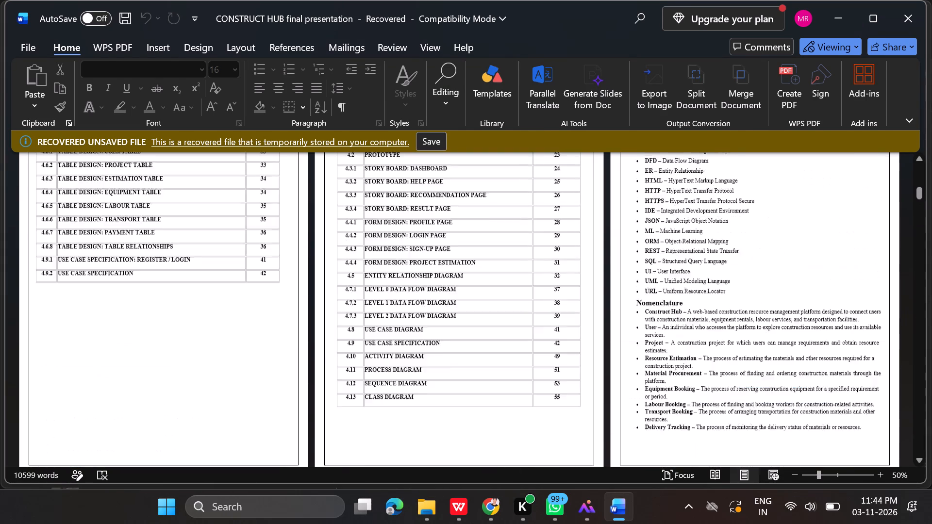
scroll(409, 259, down, 1)
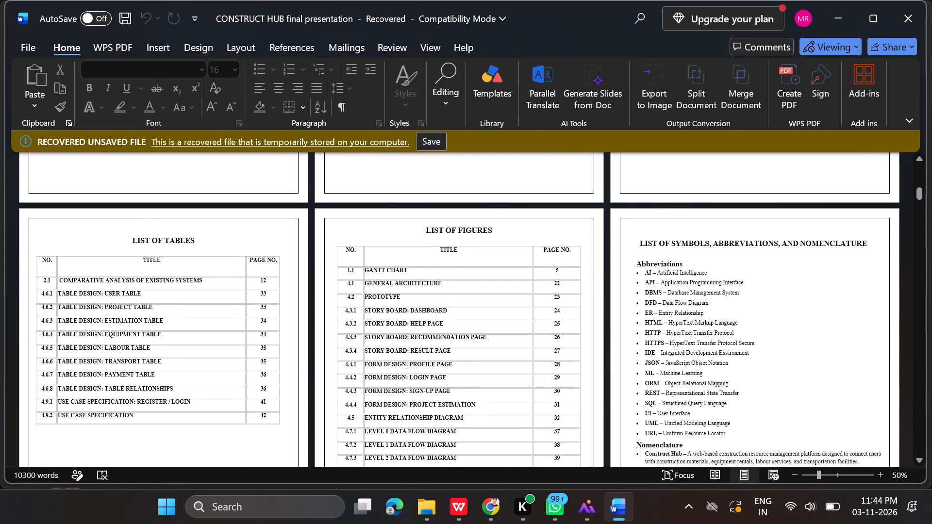
scroll(409, 259, down, 1)
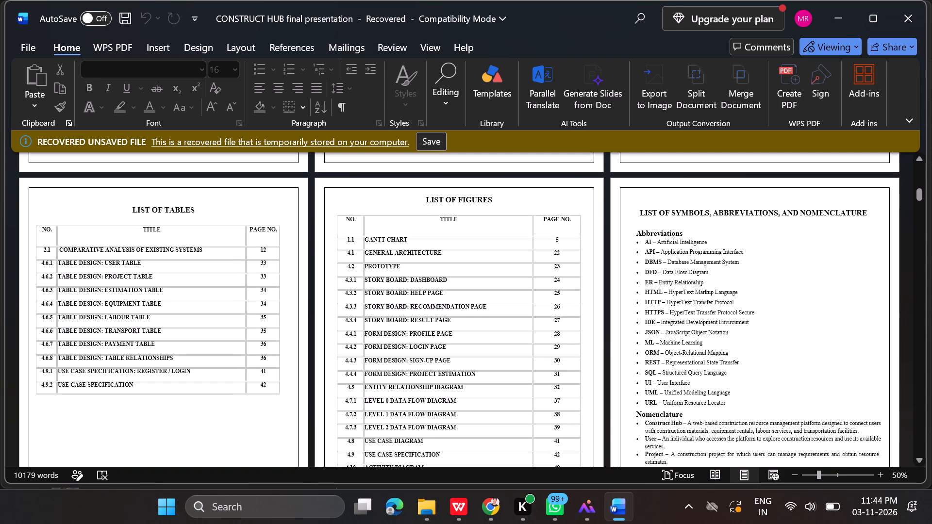
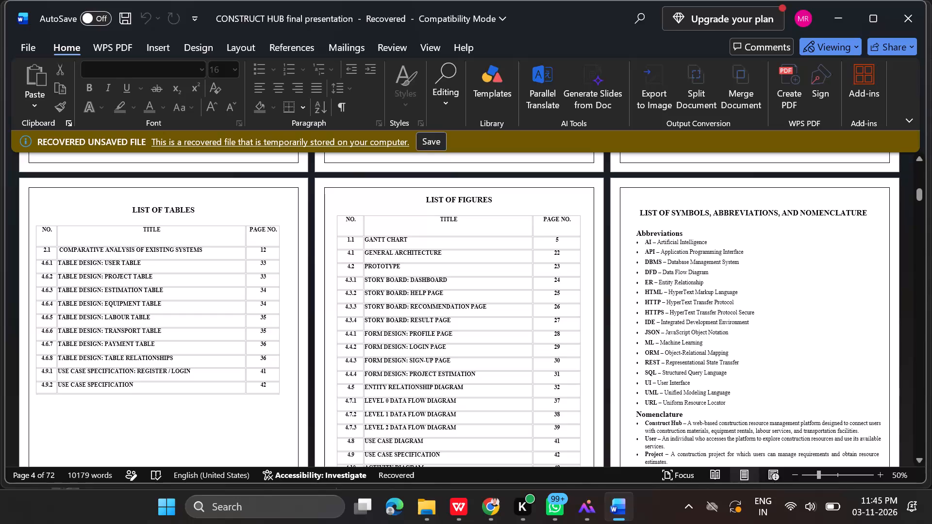
Enable editing of the read-only recovered report from its List of Tables and save the recovered file.
scroll(436, 308, down, 1)
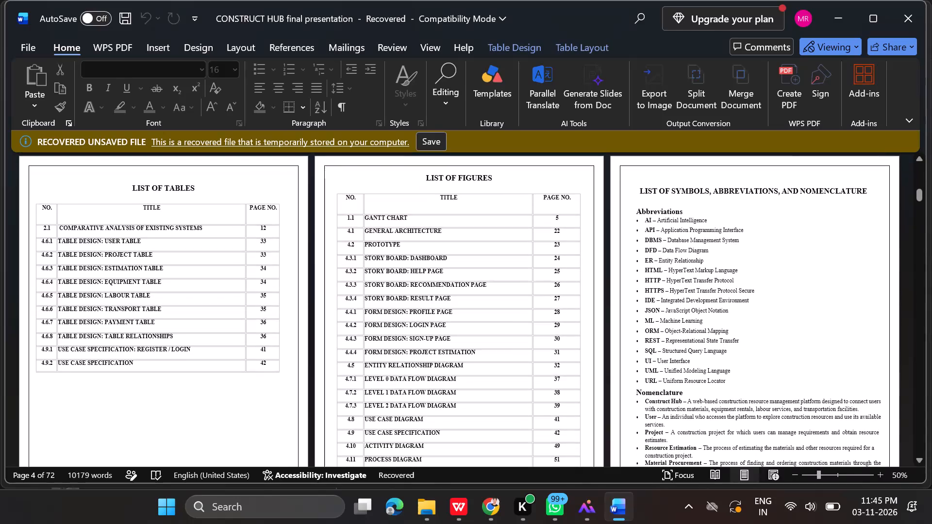
scroll(436, 308, down, 1)
scroll(88, 228, up, 1)
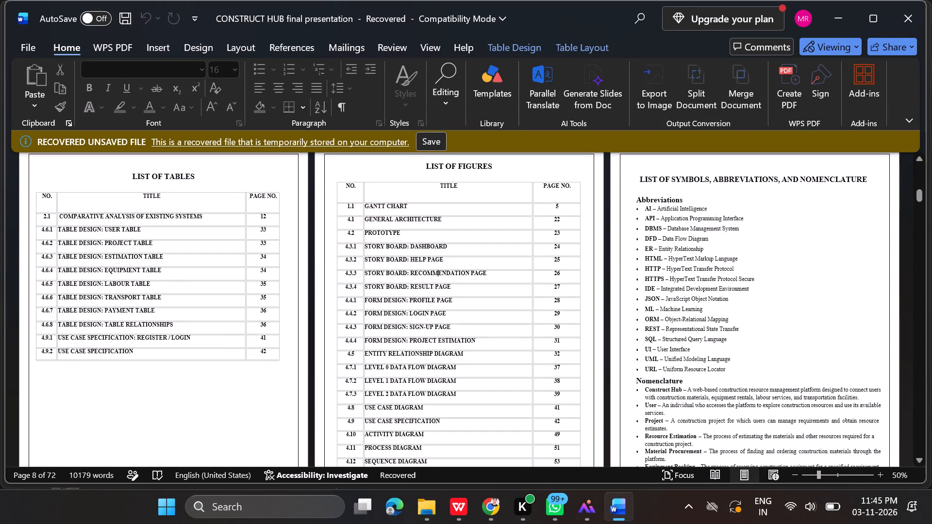
scroll(88, 228, up, 4)
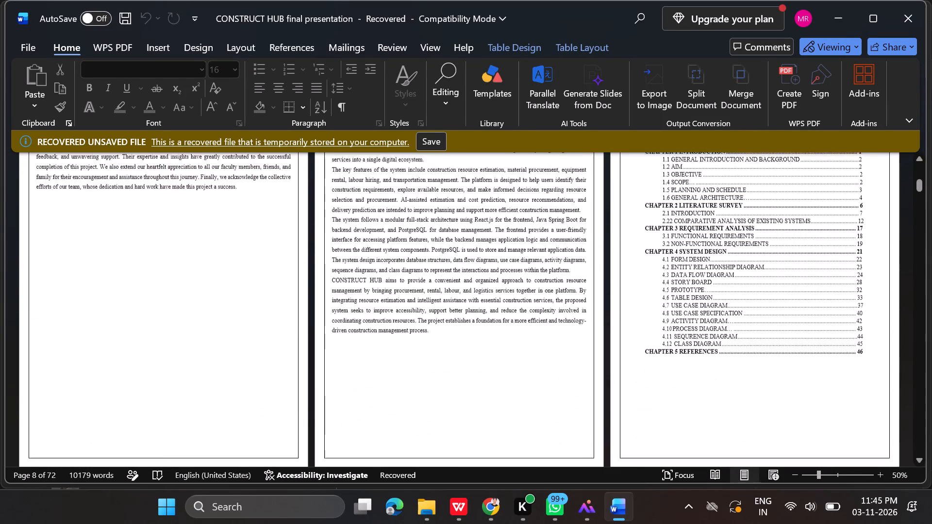
scroll(88, 228, down, 6)
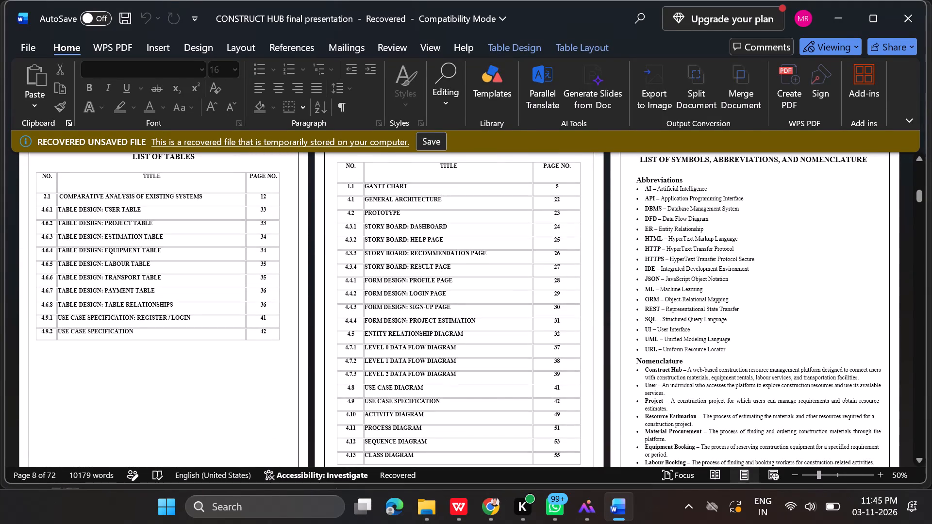
click(49, 213)
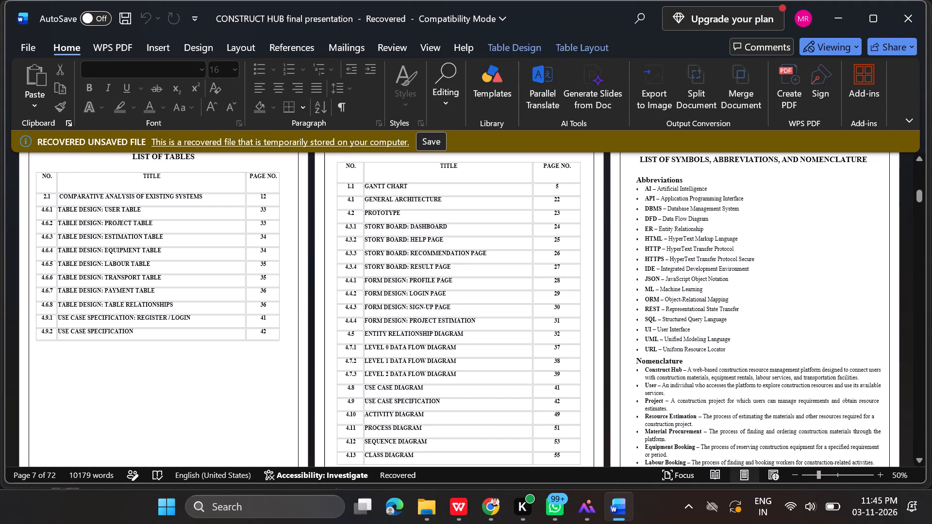
key(BackSpace)
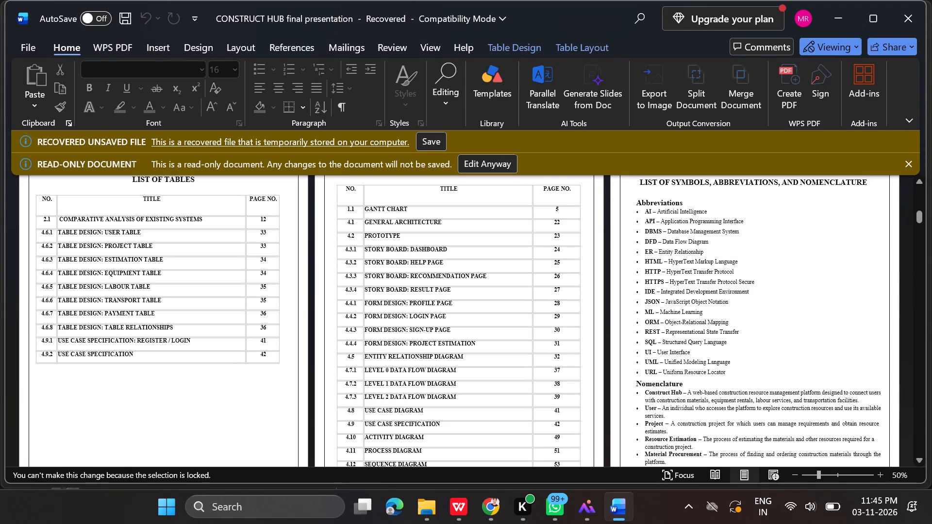
click(477, 157)
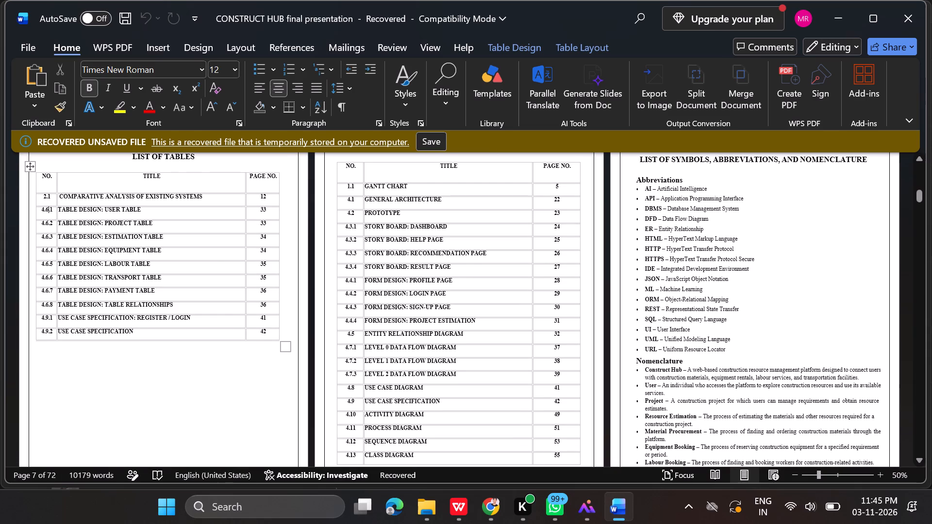
click(438, 138)
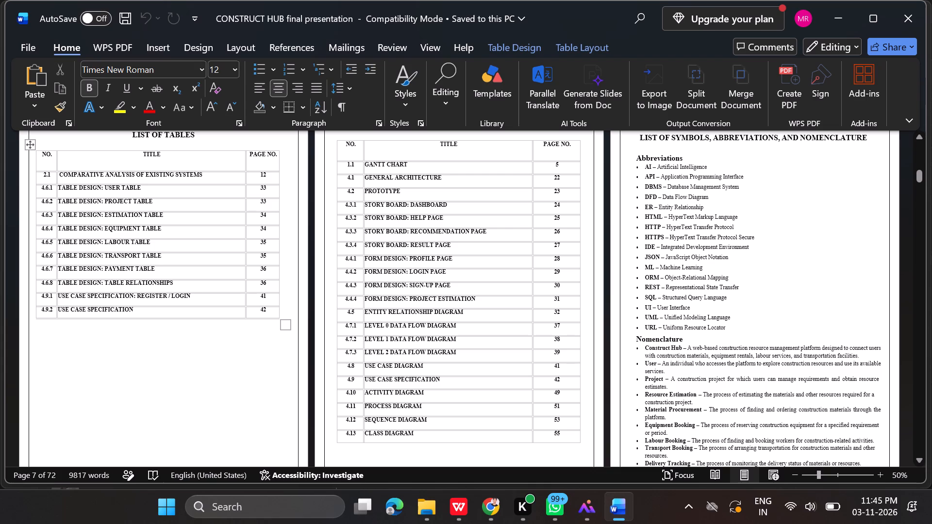
Renumber the "TABLE DESIGN: USER TABLE" entry in the List of Tables as 2.2.
key(BackSpace)
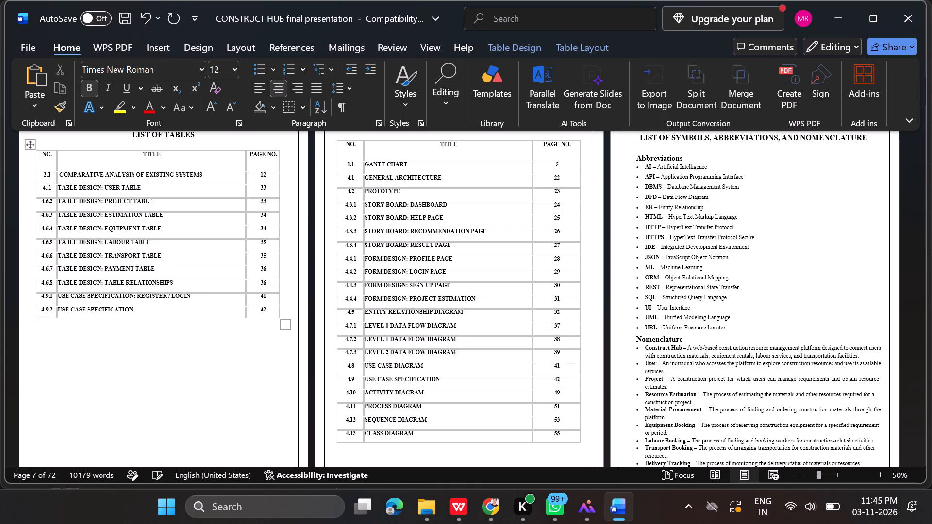
key(BackSpace)
key(BackSpace)
key(2)
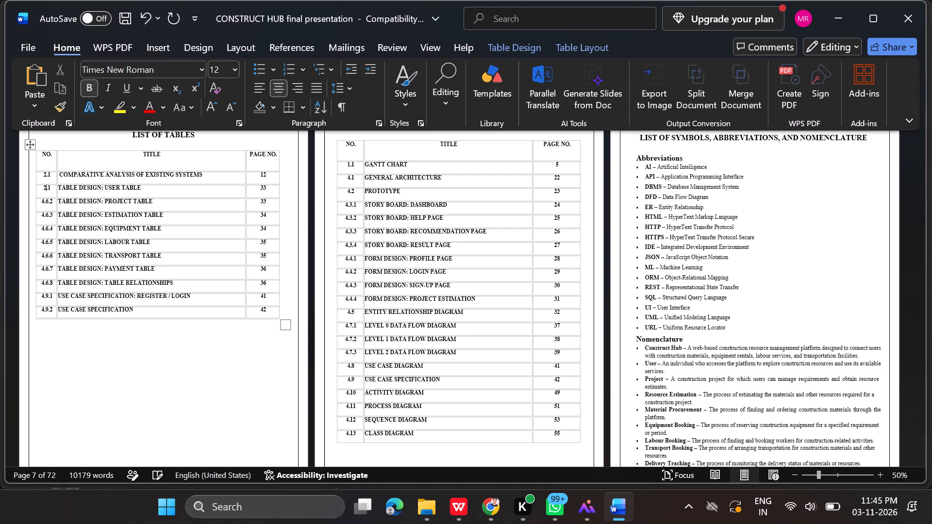
key(period)
key(BackSpace)
key(Right)
text(.2)
key(BackSpace)
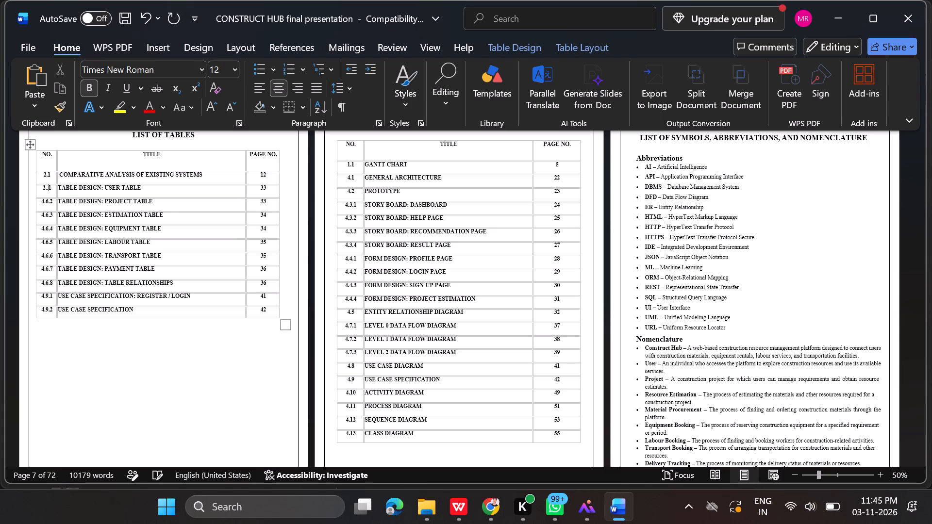
key(BackSpace)
key(Right)
text(.2)
key(backslash)
key(BackSpace)
key(BackSpace)
key(BackSpace)
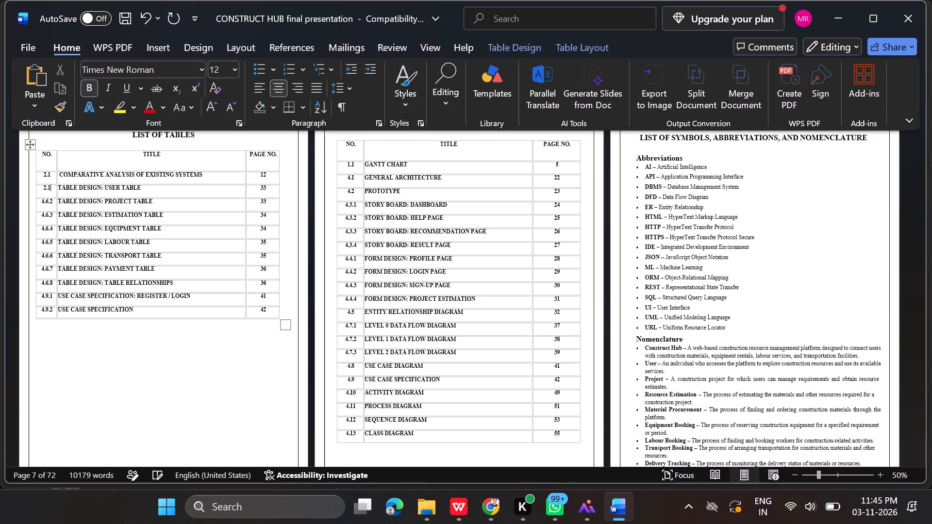
key(BackSpace)
key(2)
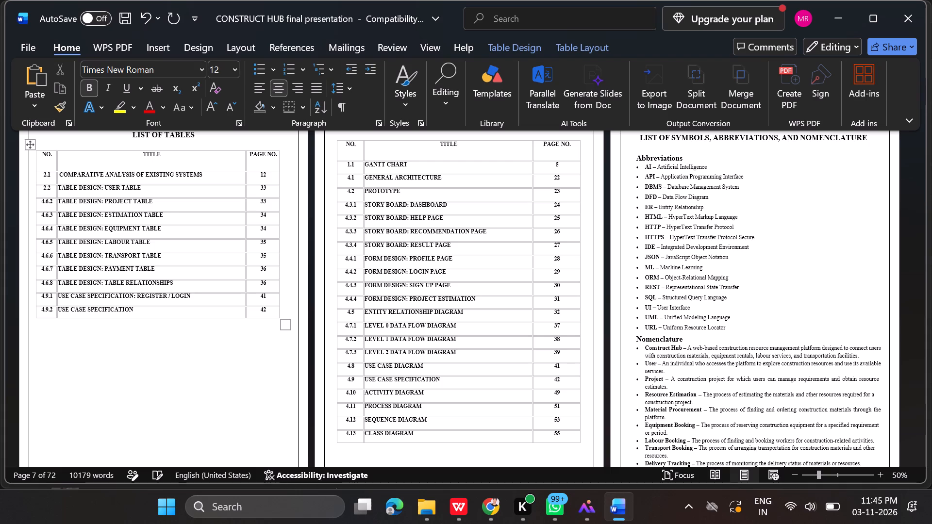
Renumber the "TABLE DESIGN: PROJECT TABLE" entry in the List of Tables as 2.3.
key(Down)
key(BackSpace)
key(BackSpace)
key(Right)
key(BackSpace)
key(2)
key(BackSpace)
key(BackSpace)
key(BackSpace)
text(2.)
key(3)
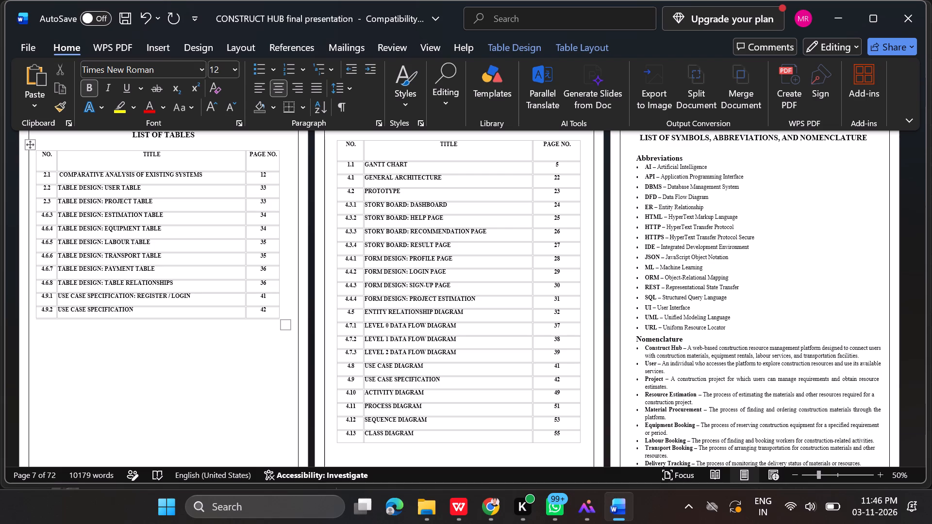
Renumber the "TABLE DESIGN: ESTIMATION TABLE" entry in the List of Tables as 2.4.
key(Down)
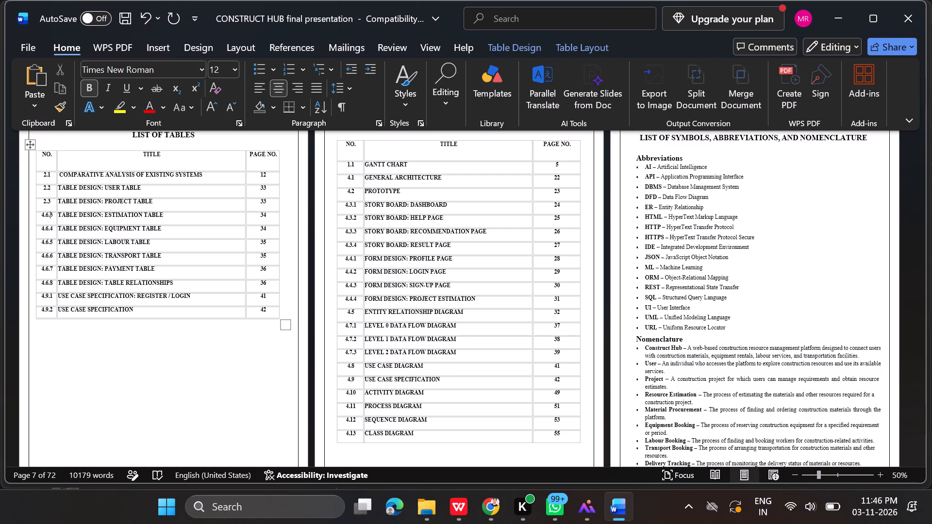
key(BackSpace)
key(BackSpace)
key(BackSpace)
key(2)
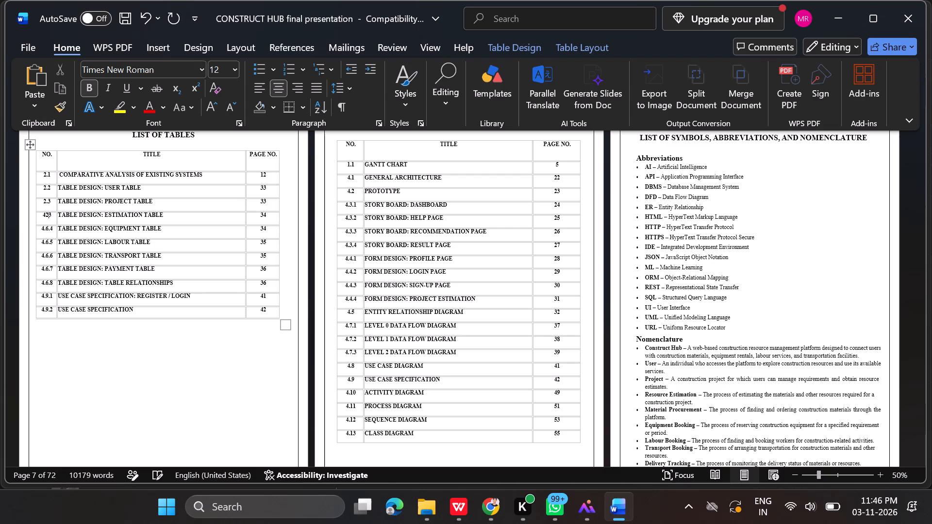
key(BackSpace)
key(BackSpace)
text(2.)
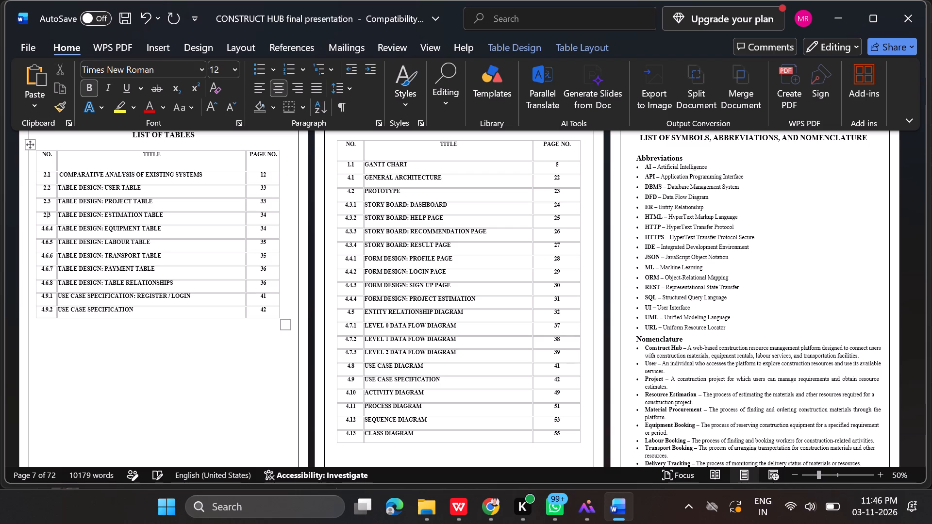
key(4)
key(Right)
key(BackSpace)
Renumber the "TABLE DESIGN: EQUIPMENT TABLE" entry in the List of Tables as 2.5.
key(Down)
key(Right)
key(BackSpace)
key(BackSpace)
key(BackSpace)
key(BackSpace)
text(2.5)
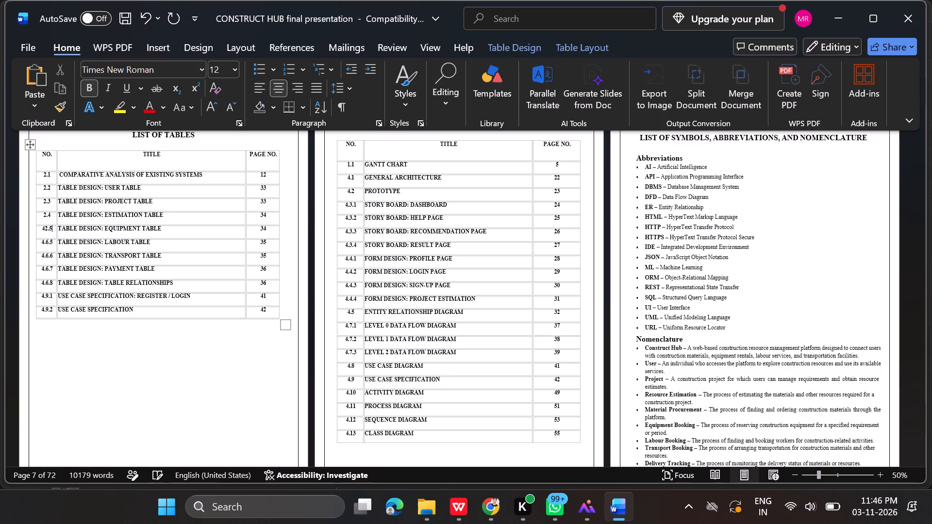
key(BackSpace)
key(BackSpace)
key(BackSpace)
key(BackSpace)
text(2.5)
Renumber the "TABLE DESIGN: LABOUR TABLE" entry in the List of Tables as 2.6.
key(Down)
key(Right)
key(BackSpace)
key(BackSpace)
key(BackSpace)
key(BackSpace)
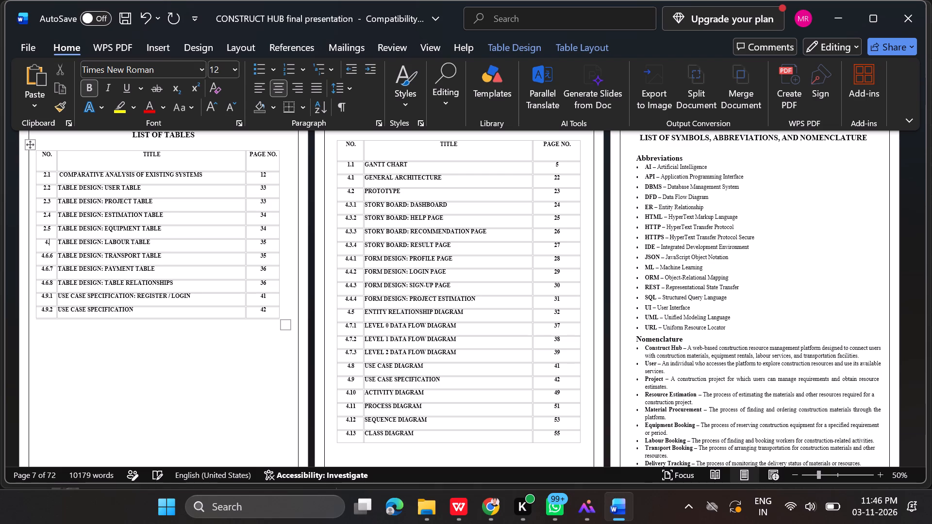
key(BackSpace)
key(2)
key(period)
key(6)
Renumber the "TABLE DESIGN: TRANSPORT TABLE" entry in the List of Tables as 2.7.
key(Down)
key(Right)
key(BackSpace)
key(BackSpace)
key(BackSpace)
key(BackSpace)
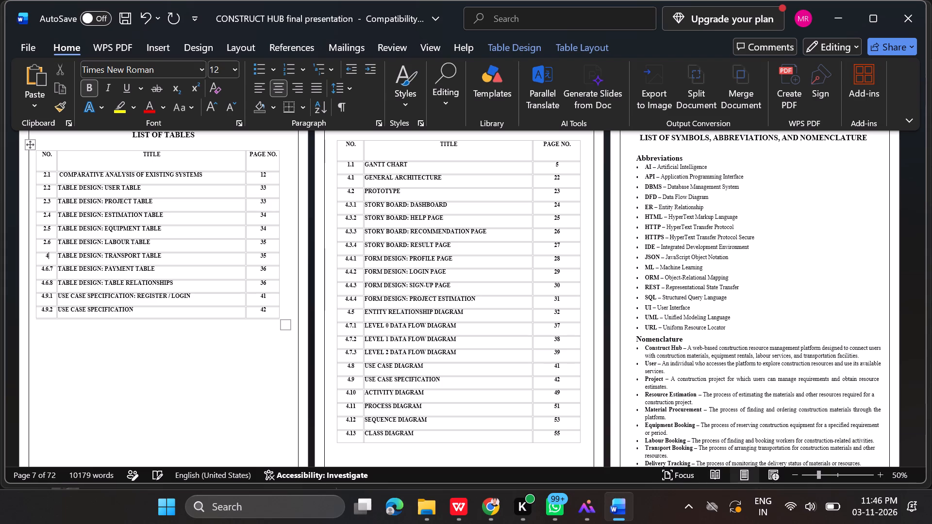
key(BackSpace)
text(2.7)
Renumber the "TABLE DESIGN: PAYMENT TABLE" entry in the List of Tables as 2.8.
key(Down)
key(Right)
key(BackSpace)
key(BackSpace)
key(BackSpace)
key(BackSpace)
key(BackSpace)
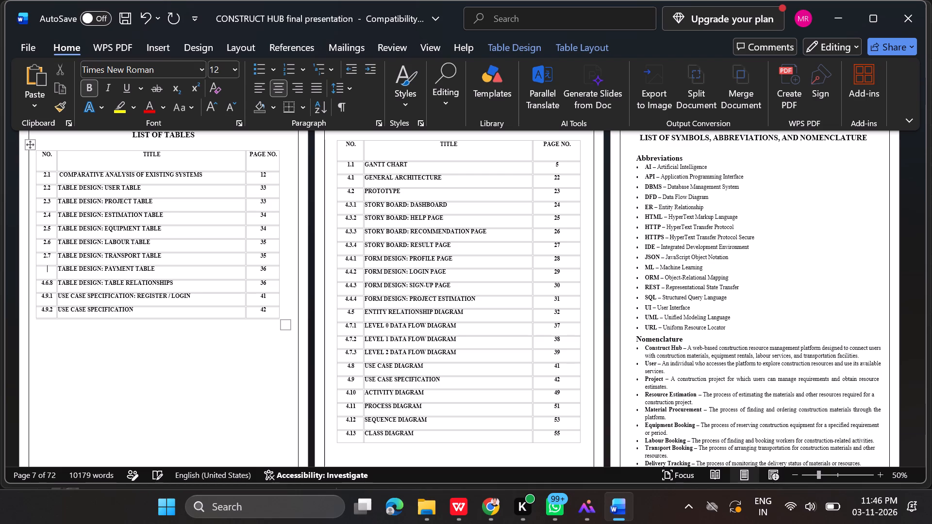
text(2.)
key(8)
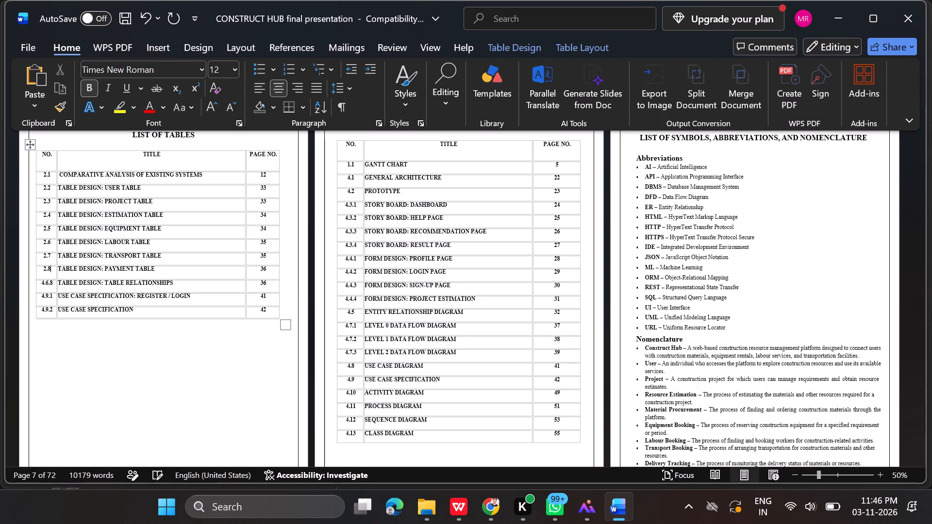
Renumber the "TABLE DESIGN: TABLE RELATIONSHIPS" entry in the List of Tables as 2.9.
key(Down)
key(Right)
key(BackSpace)
key(BackSpace)
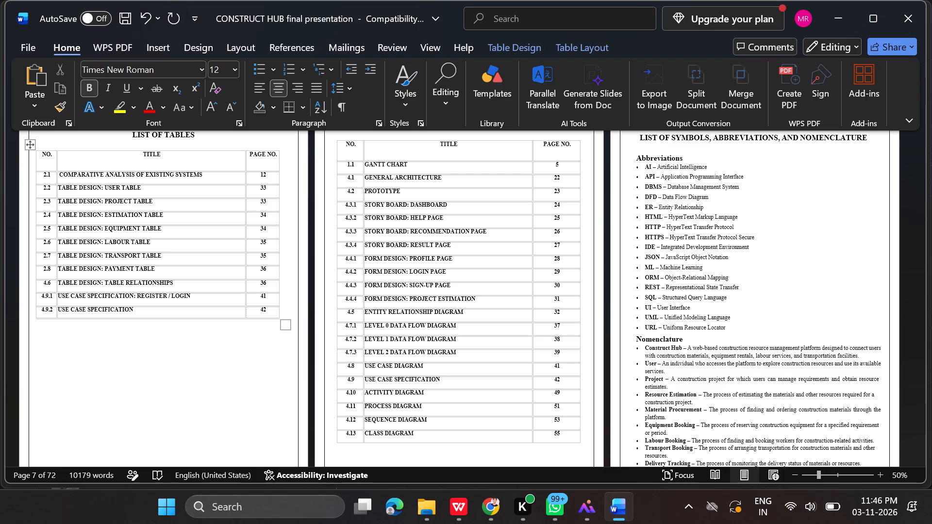
key(BackSpace)
key(BackSpace)
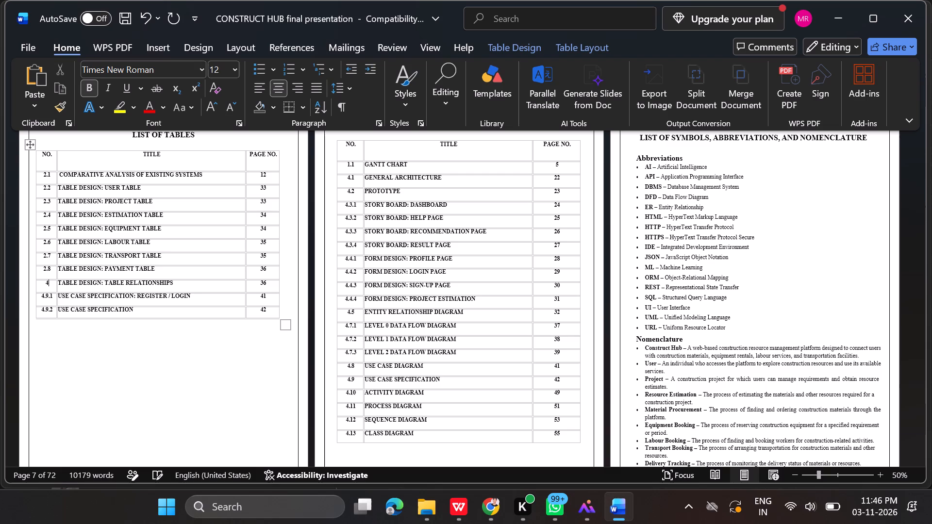
key(BackSpace)
text(2.)
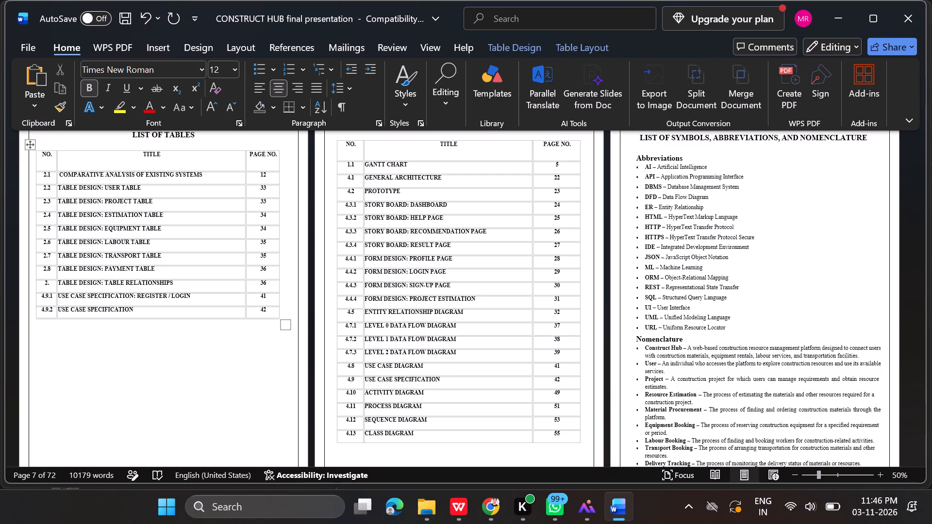
key(9)
Renumber the "USE CASE SPECIFICATION: REGISTER / LOGIN" entry in the List of Tables as 2.10.
key(Down)
key(Right)
key(BackSpace)
key(BackSpace)
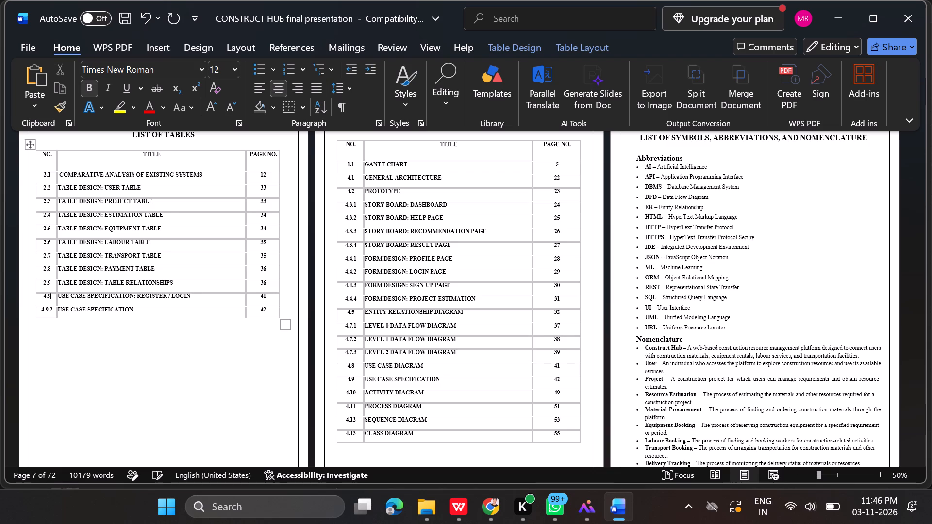
key(BackSpace)
key(BackSpace)
key(BackSpace)
text(2.10)
Renumber the last entry in the List of Tables, "USE CASE SPECIFICATION", as 2.11.
key(Down)
key(BackSpace)
key(BackSpace)
key(BackSpace)
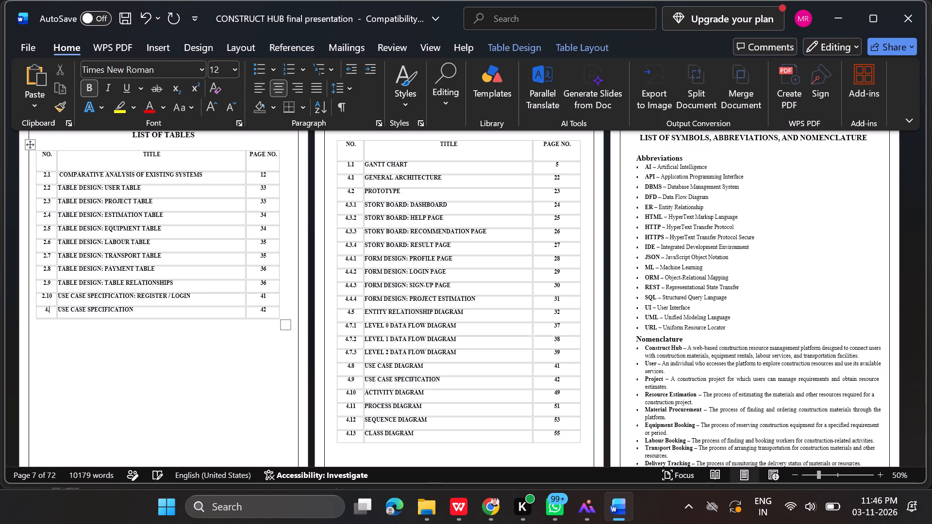
key(BackSpace)
key(BackSpace)
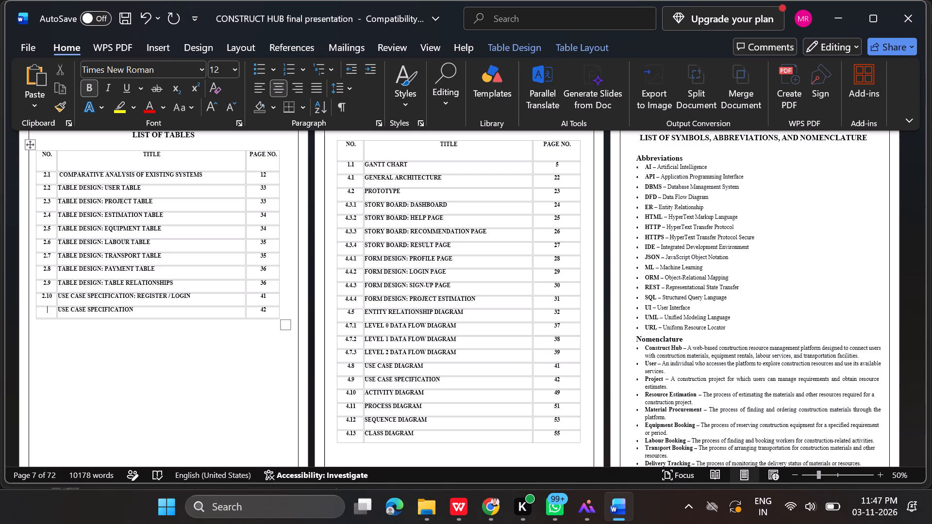
text(2.11)
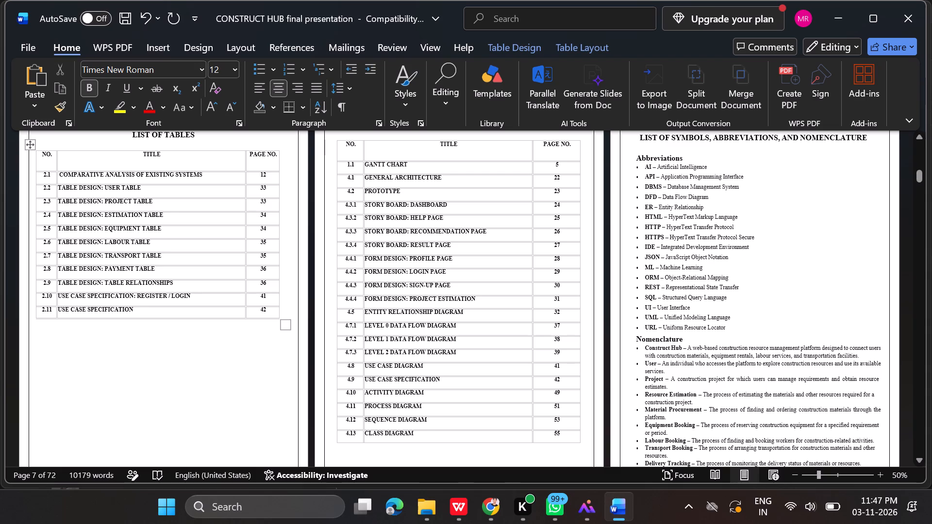
Renumber the "GENERAL ARCHITECTURE" entry in the List of Figures as 1.2.
scroll(360, 253, up, 1)
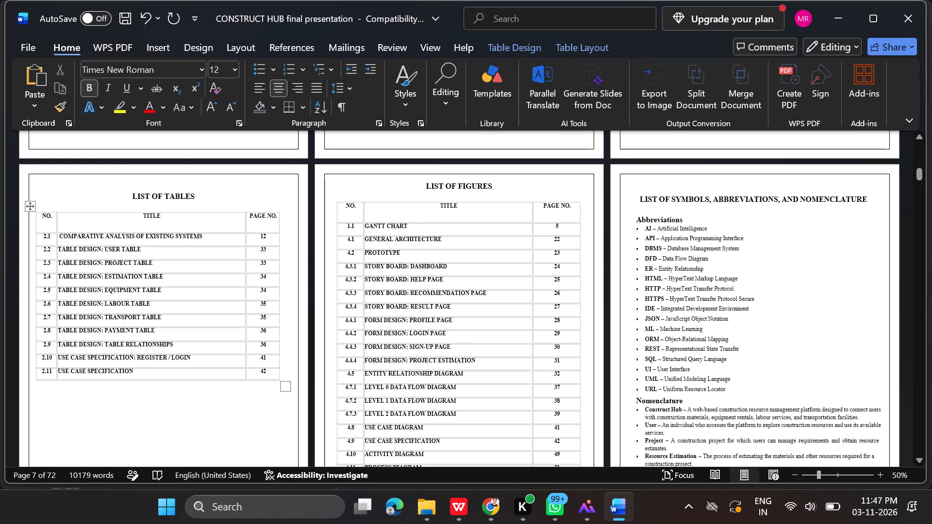
scroll(329, 278, up, 1)
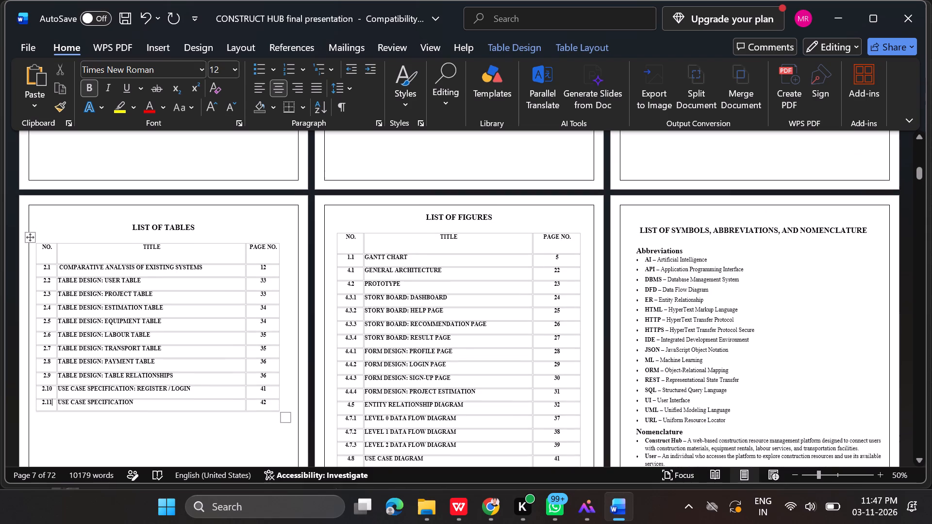
click(356, 271)
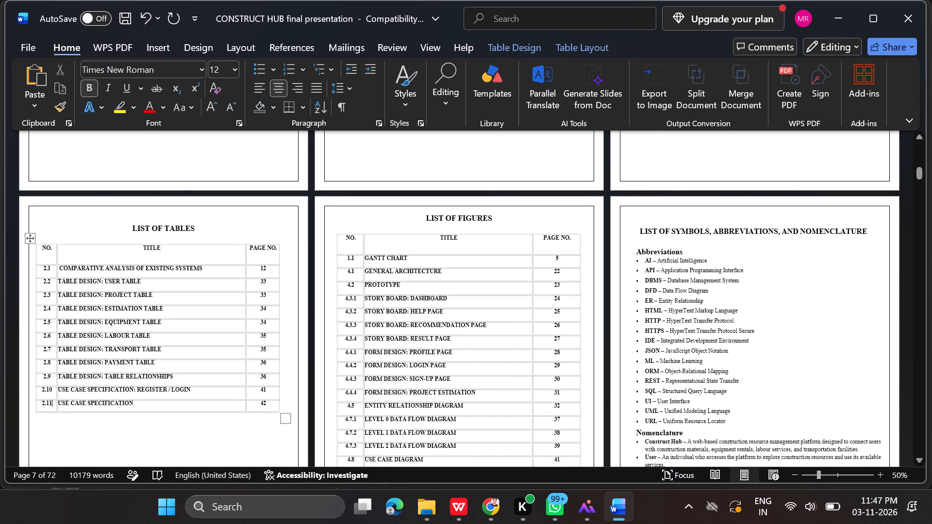
key(BackSpace)
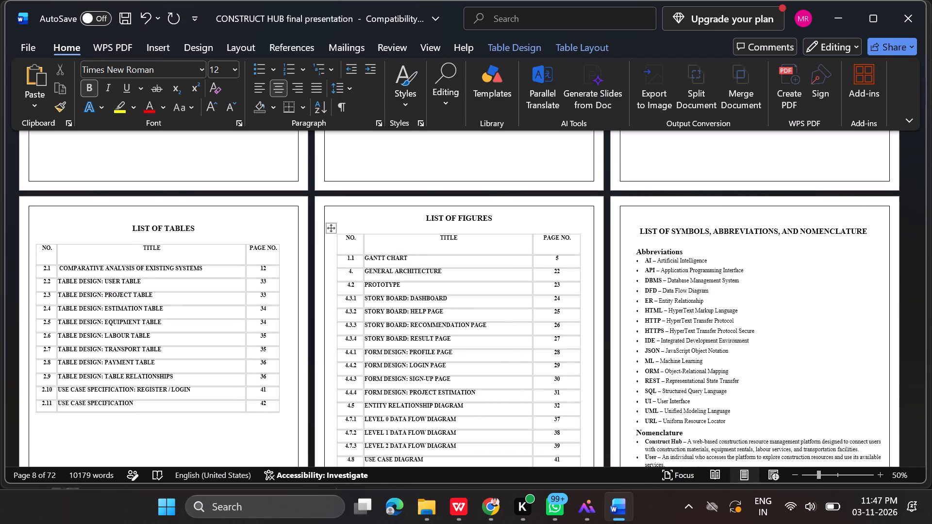
key(BackSpace)
key(BackSpace)
text(1.2)
Renumber the "PROTOTYPE" entry in the List of Figures as 1.3.
key(Down)
key(BackSpace)
key(BackSpace)
key(BackSpace)
text(1.3)
Renumber the "STORY BOARD: DASHBOARD" entry in the List of Figures as 1.4.
key(Down)
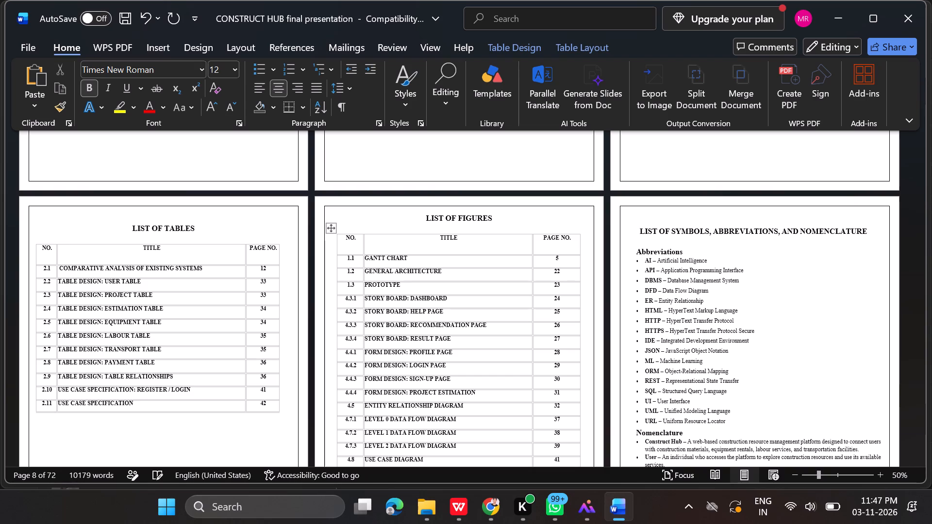
key(Right)
key(BackSpace)
key(BackSpace)
key(BackSpace)
key(BackSpace)
key(BackSpace)
key(1)
key(BackSpace)
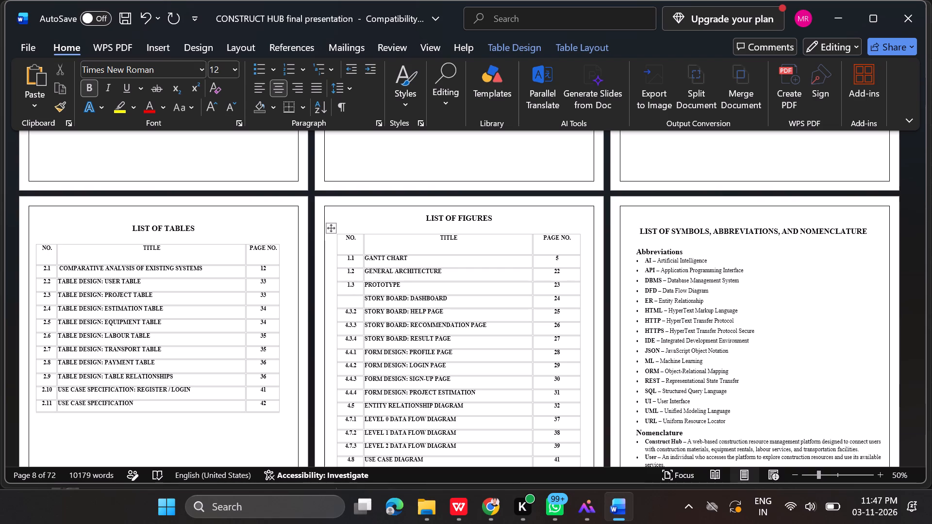
key(1)
text(.4)
key(Right)
key(Left)
Renumber the "STORY BOARD: HELP PAGE" entry in the List of Figures as 1.5.
key(Down)
key(Right)
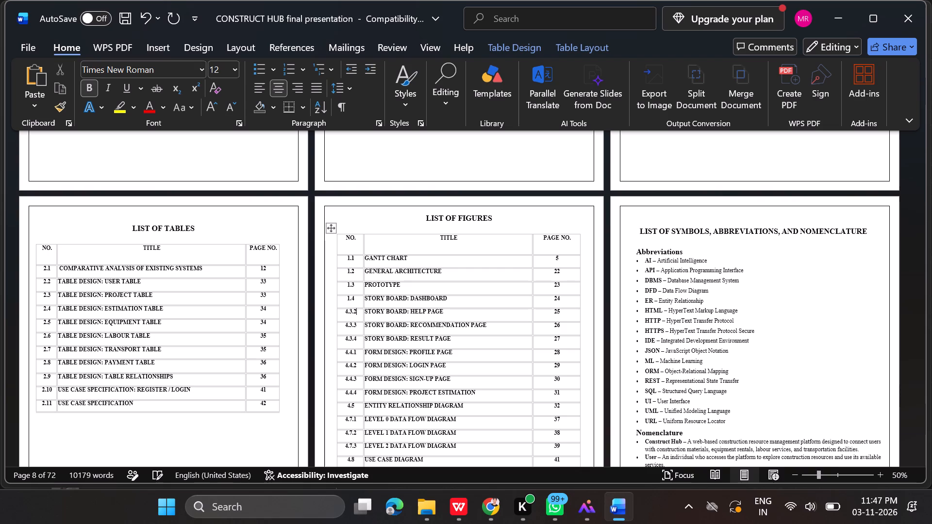
key(BackSpace)
key(BackSpace)
key(BackSpace)
key(BackSpace)
key(BackSpace)
text(1.55)
key(BackSpace)
Renumber the "STORY BOARD: RECOMMENDATION PAGE" entry in the List of Figures as 1.6.
key(Down)
key(Right)
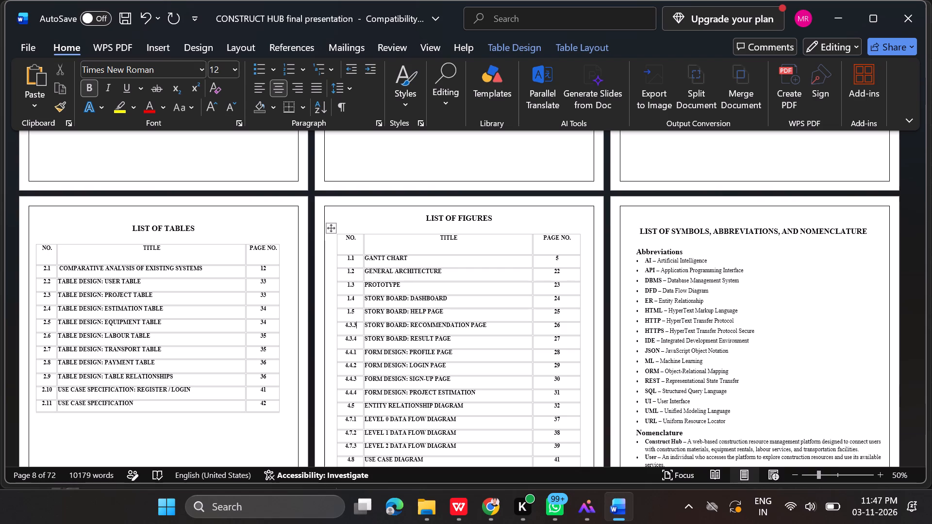
key(BackSpace)
key(BackSpace)
key(BackSpace)
key(BackSpace)
key(BackSpace)
text(1.6)
Renumber the "STORY BOARD: RESULT PAGE" entry in the List of Figures as 1.7.
key(Down)
key(Right)
key(Right)
key(Left)
key(BackSpace)
key(BackSpace)
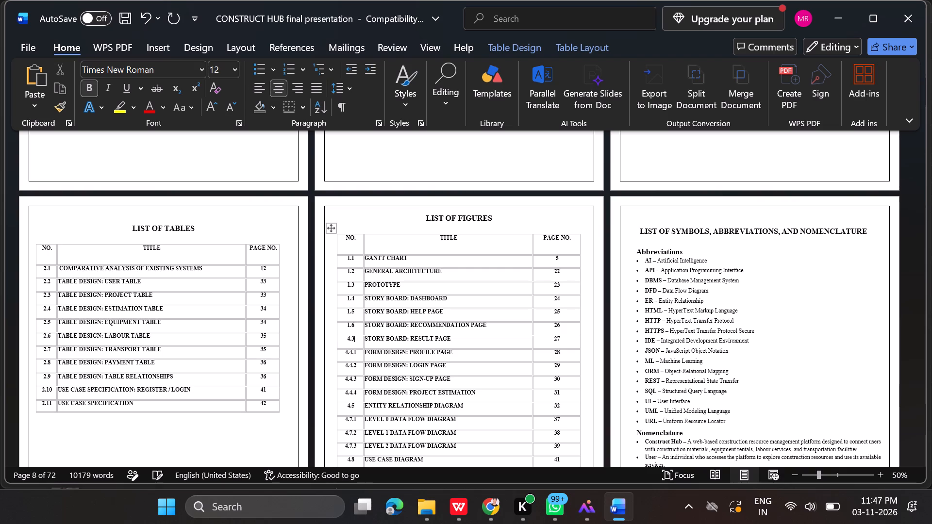
key(BackSpace)
key(BackSpace)
key(BackSpace)
text(1.7)
Renumber the "FORM DESIGN: PROFILE PAGE" entry in the List of Figures as 1.8.
key(Down)
key(Right)
key(BackSpace)
key(BackSpace)
key(BackSpace)
key(BackSpace)
key(BackSpace)
text(1.8)
Renumber the "FORM DESIGN: LOGIN PAGE" entry in the List of Figures as 1.9.
key(Down)
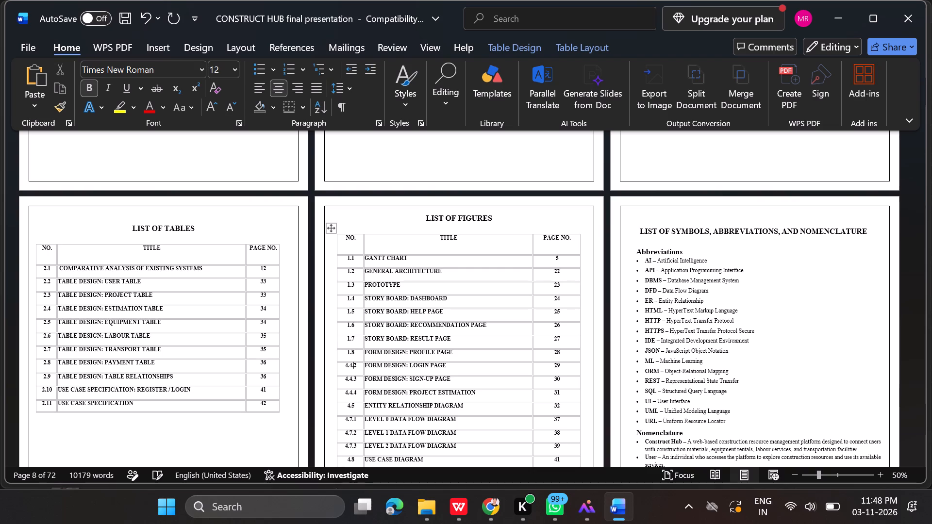
key(Right)
key(BackSpace)
key(BackSpace)
key(BackSpace)
key(BackSpace)
key(BackSpace)
text(1.9)
Renumber the "FORM DESIGN: SIGN-UP PAGE" entry in the List of Figures as 1.10.
key(Down)
key(Right)
key(BackSpace)
key(BackSpace)
key(BackSpace)
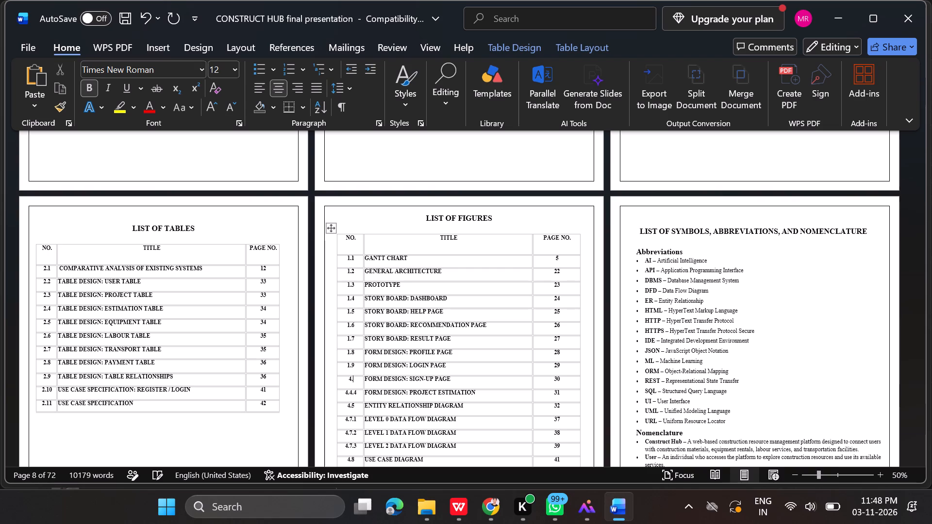
key(BackSpace)
key(BackSpace)
text(1.10)
Renumber the "FORM DESIGN: PROJECT ESTIMATION" entry in the List of Figures as 1.11.
key(Down)
key(BackSpace)
key(BackSpace)
key(BackSpace)
key(BackSpace)
key(BackSpace)
text(1.11)
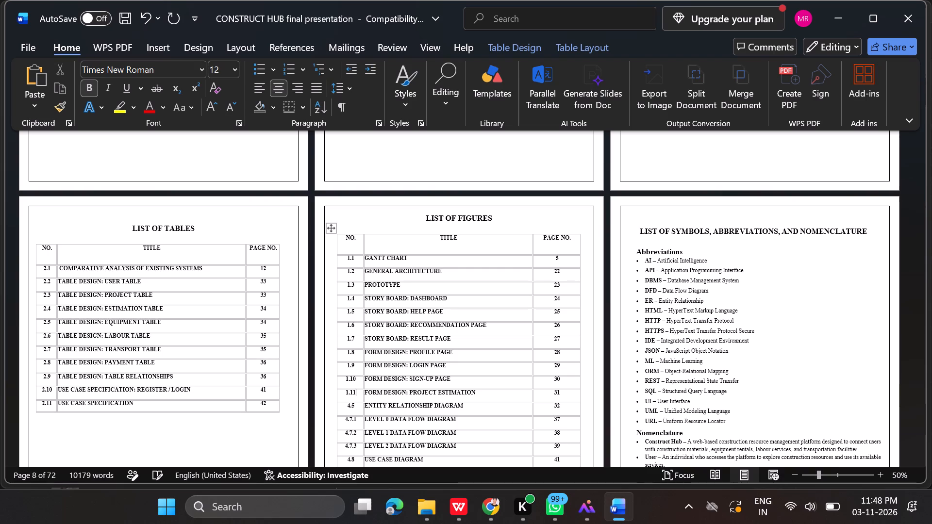
Renumber the "ENTITY RELATIONSHIP DIAGRAM" entry in the List of Figures as 1.12.
key(Down)
key(BackSpace)
key(BackSpace)
key(BackSpace)
text(1.12)
Renumber the "LEVEL 0 DATA FLOW DIAGRAM" entry in the List of Figures as 1.13.
key(Down)
key(BackSpace)
key(BackSpace)
key(BackSpace)
key(BackSpace)
key(BackSpace)
text(1.13)
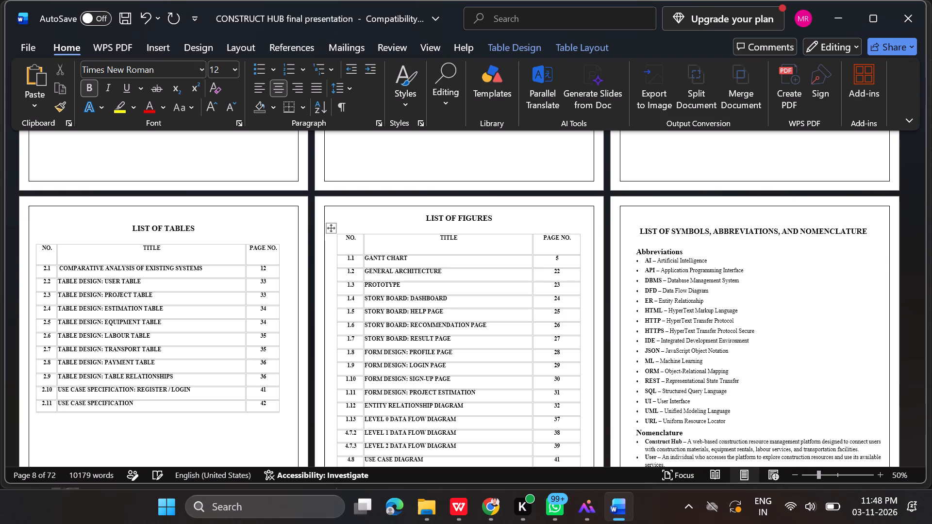
Renumber the "LEVEL 1 DATA FLOW DIAGRAM" entry in the List of Figures as 1.14.
scroll(356, 271, down, 2)
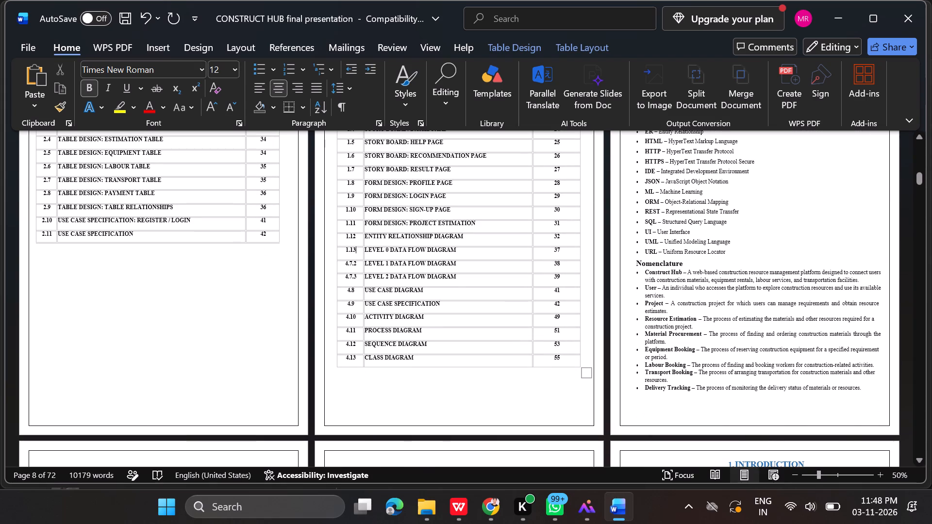
key(Down)
key(BackSpace)
key(BackSpace)
key(BackSpace)
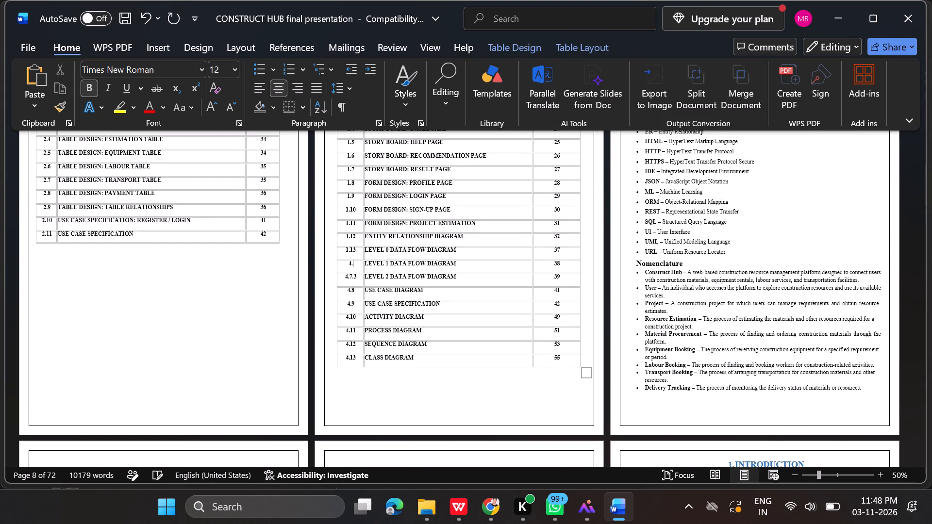
key(BackSpace)
key(BackSpace)
key(1)
text(/14)
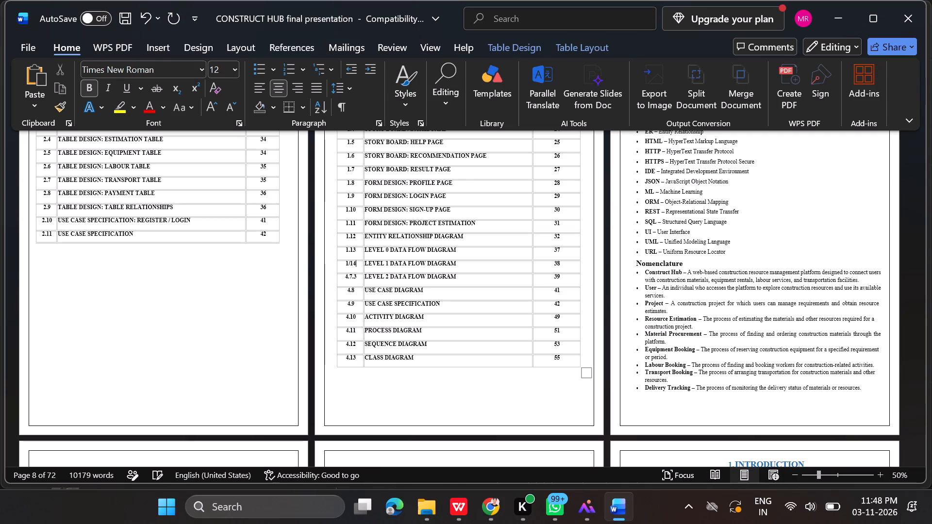
key(BackSpace)
key(BackSpace)
key(BackSpace)
text(.14)
Renumber the "LEVEL 2 DATA FLOW DIAGRAM" entry in the List of Figures as 1.15.
key(Down)
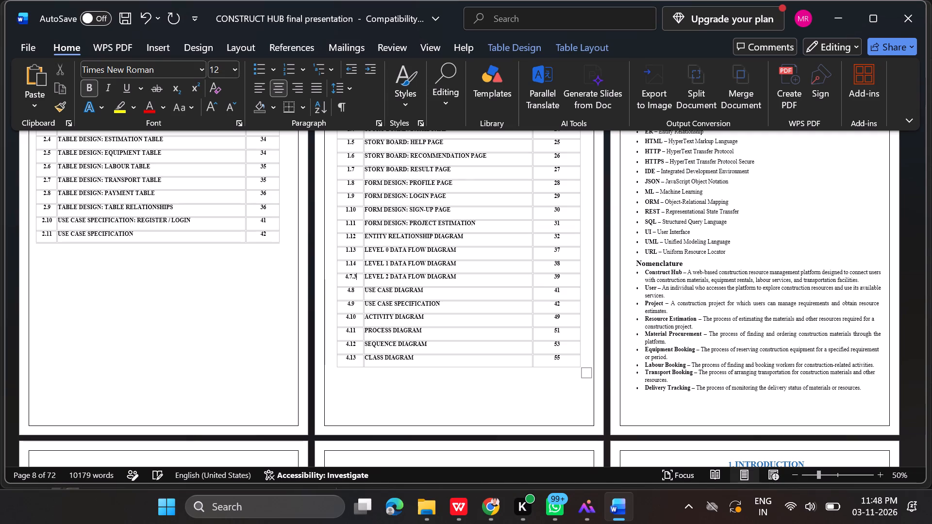
key(BackSpace)
key(BackSpace)
key(BackSpace)
key(BackSpace)
key(1)
key(BackSpace)
key(BackSpace)
key(1)
text(.15)
Renumber the "USE CASE DIAGRAM" entry in the List of Figures as 1.16.
key(Down)
key(BackSpace)
key(BackSpace)
key(BackSpace)
key(1)
text(.16)
Renumber the "USE CASE SPECIFICATION" entry in the List of Figures as 1.17.
key(Down)
key(BackSpace)
key(BackSpace)
key(BackSpace)
key(1)
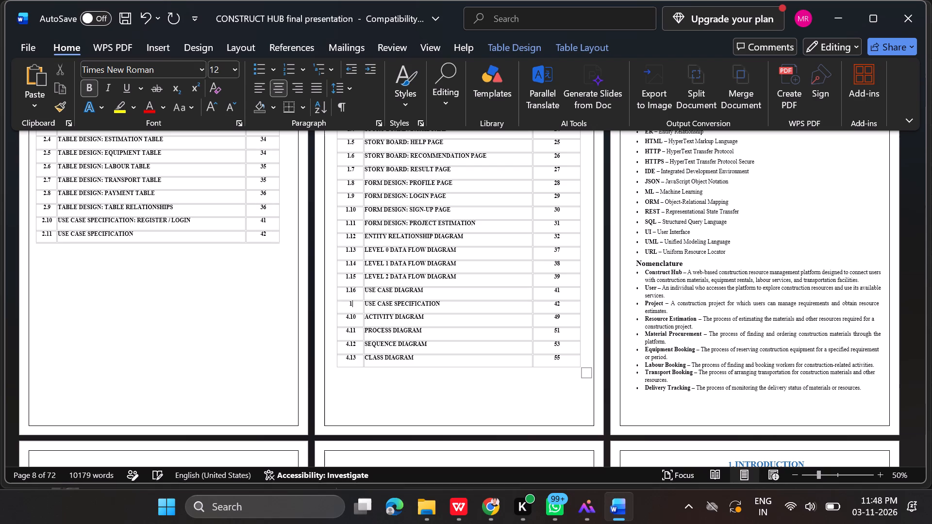
text(.1y7)
key(BackSpace)
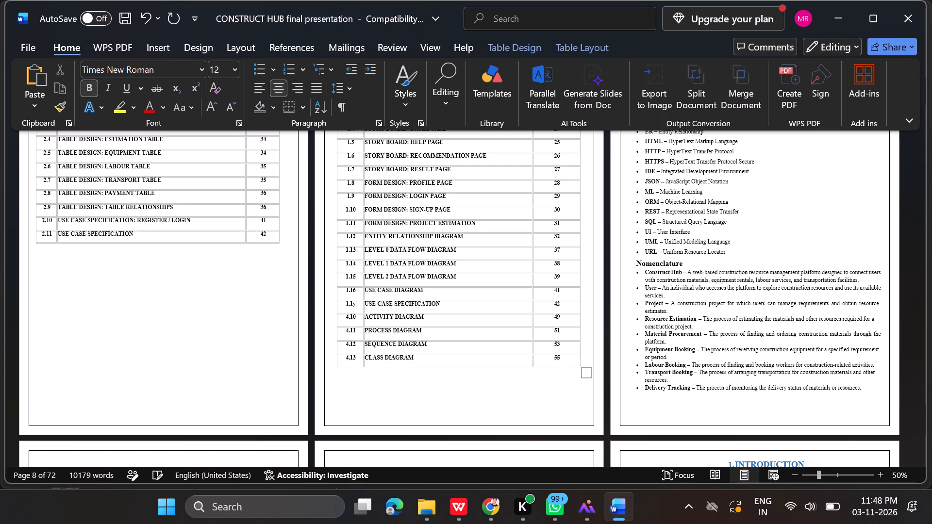
key(BackSpace)
key(7)
Renumber the "ACTIVITY DIAGRAM" entry in the List of Figures as 1.18.
key(Down)
key(BackSpace)
key(BackSpace)
key(BackSpace)
key(BackSpace)
text(1.18)
Renumber the "PROCESS DIAGRAM" entry in the List of Figures as 1.19.
key(Down)
key(BackSpace)
key(BackSpace)
key(BackSpace)
key(BackSpace)
key(1)
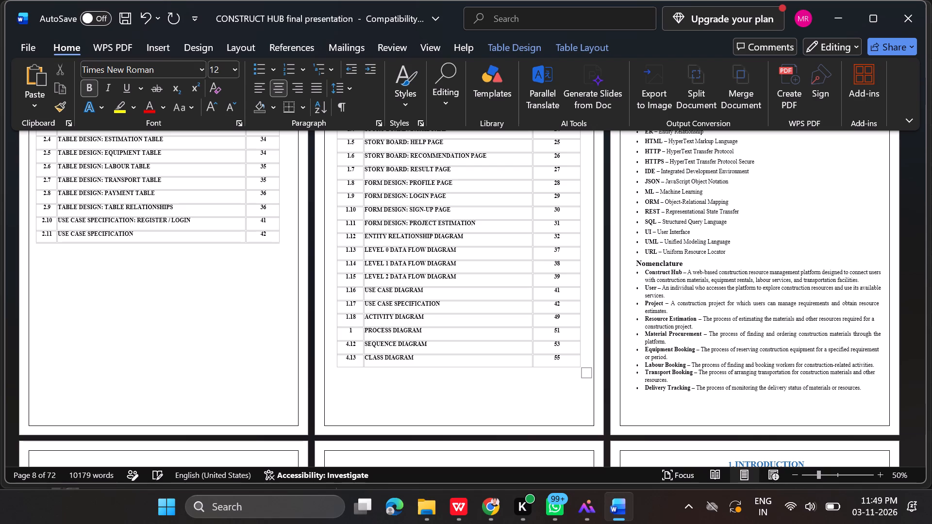
text(.19)
Renumber the "SEQUENCE DIAGRAM" entry in the List of Figures as 1.20.
key(Down)
key(BackSpace)
key(BackSpace)
key(BackSpace)
key(BackSpace)
key(1)
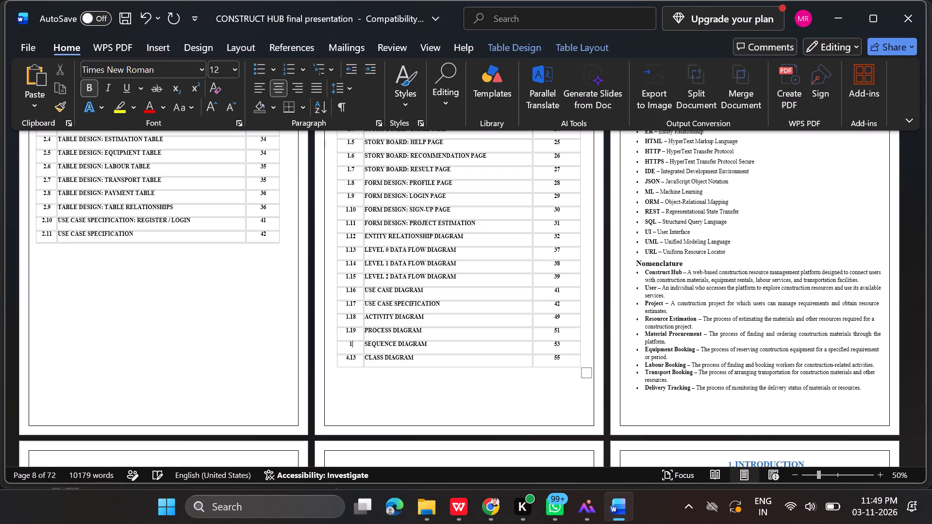
text(.29)
key(BackSpace)
key(0)
Renumber the "CLASS DIAGRAM" entry in the List of Figures as 1.21.
key(Down)
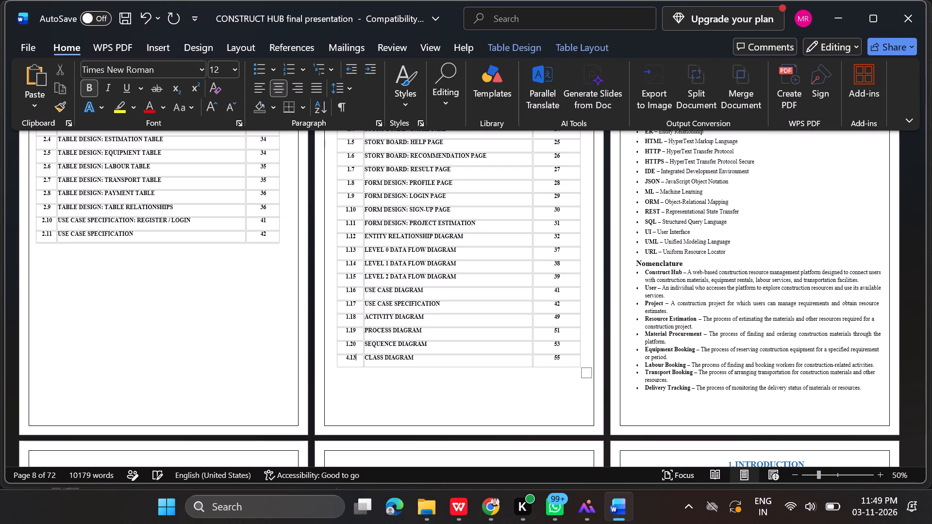
key(BackSpace)
key(BackSpace)
key(BackSpace)
key(BackSpace)
key(1)
text(.21)
scroll(356, 271, up, 1)
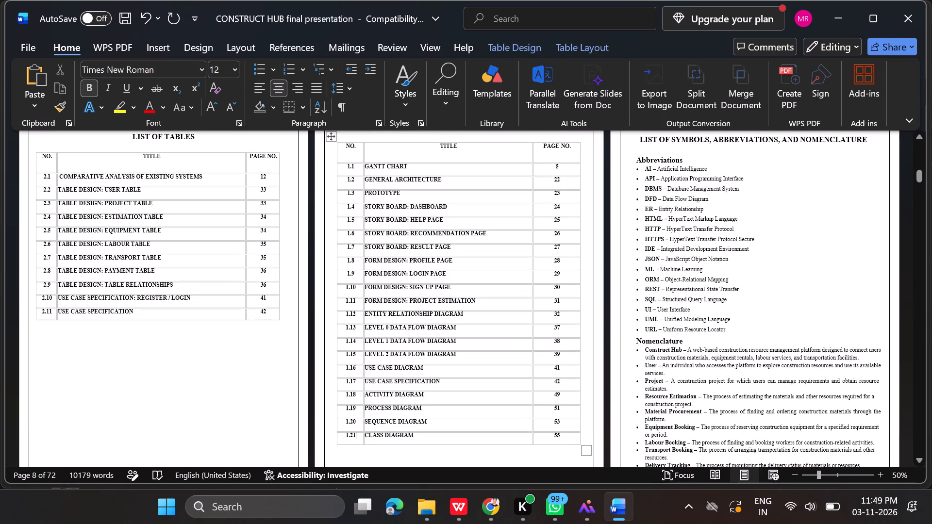
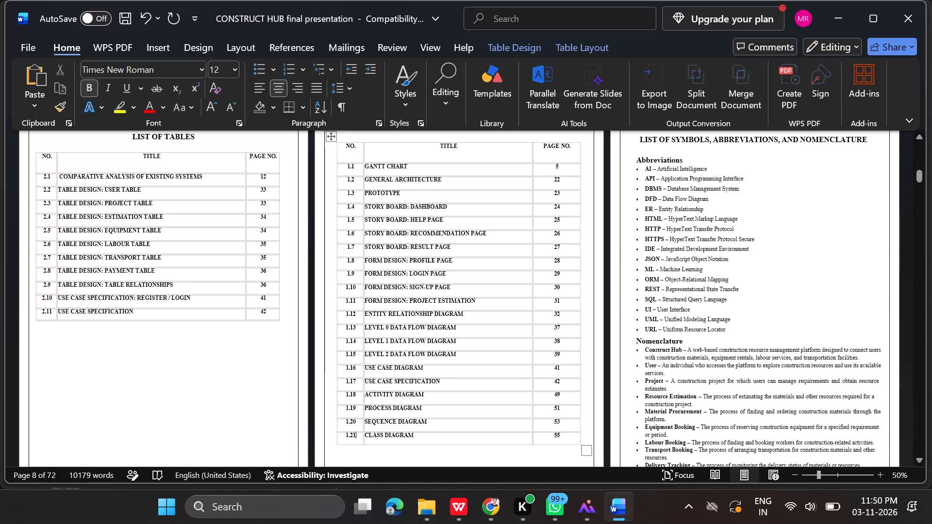
Check the table of contents and set the page number of "CLASS DIAGRAM" in the List of Figures to 45.
scroll(430, 382, down, 1)
scroll(430, 382, up, 1)
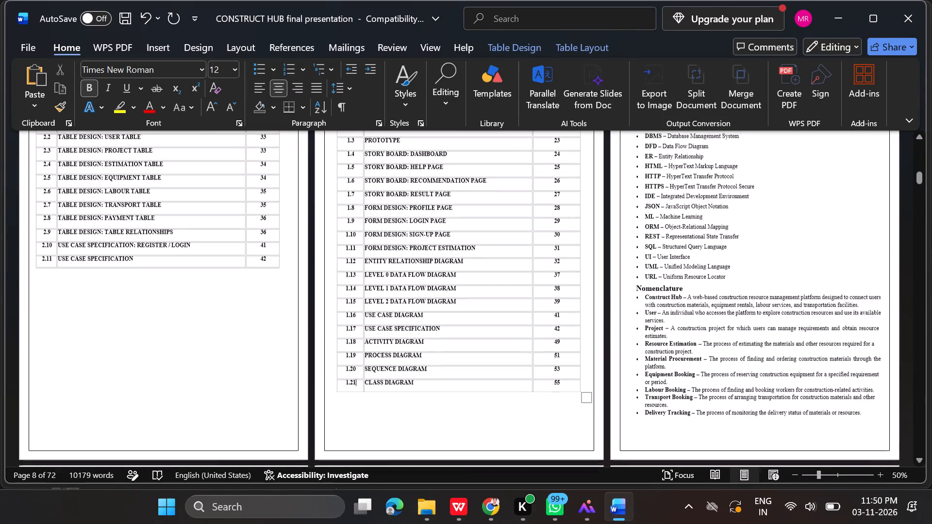
scroll(430, 382, up, 1)
scroll(430, 382, down, 3)
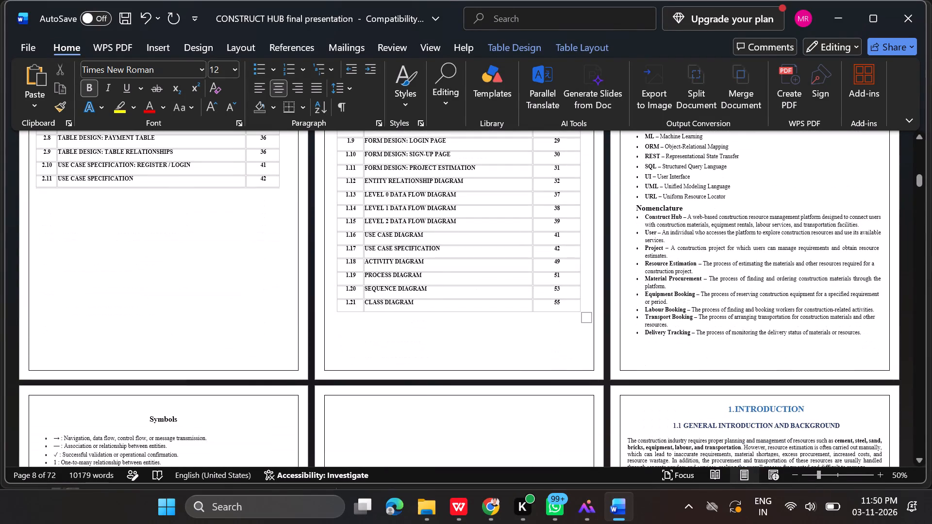
scroll(430, 382, up, 1)
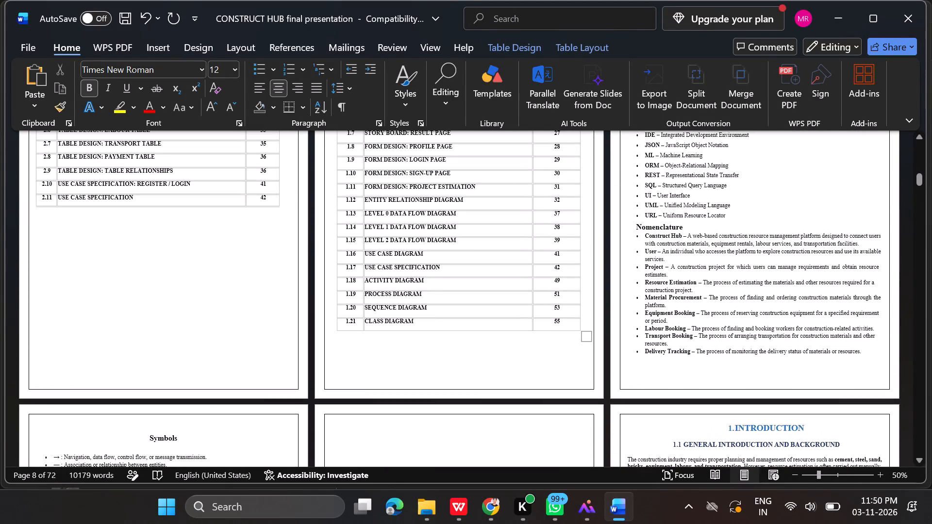
scroll(430, 382, up, 4)
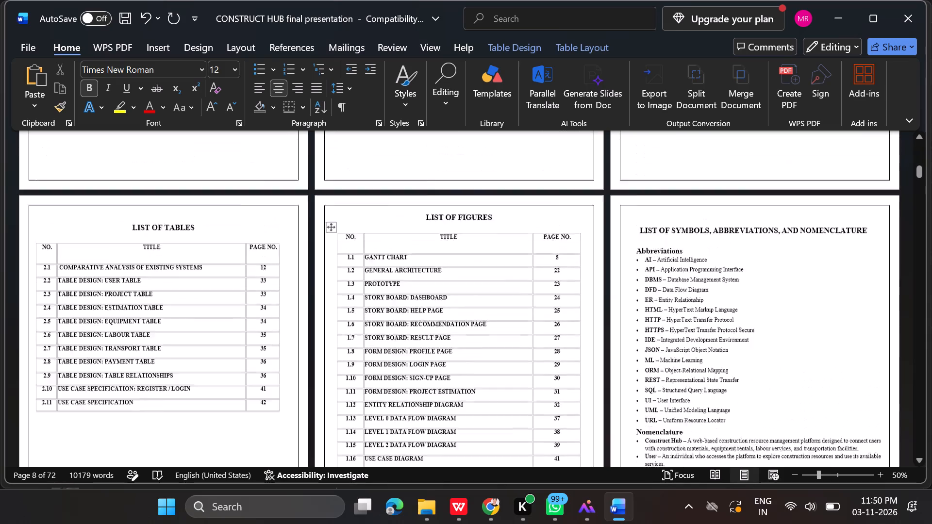
scroll(430, 382, up, 1)
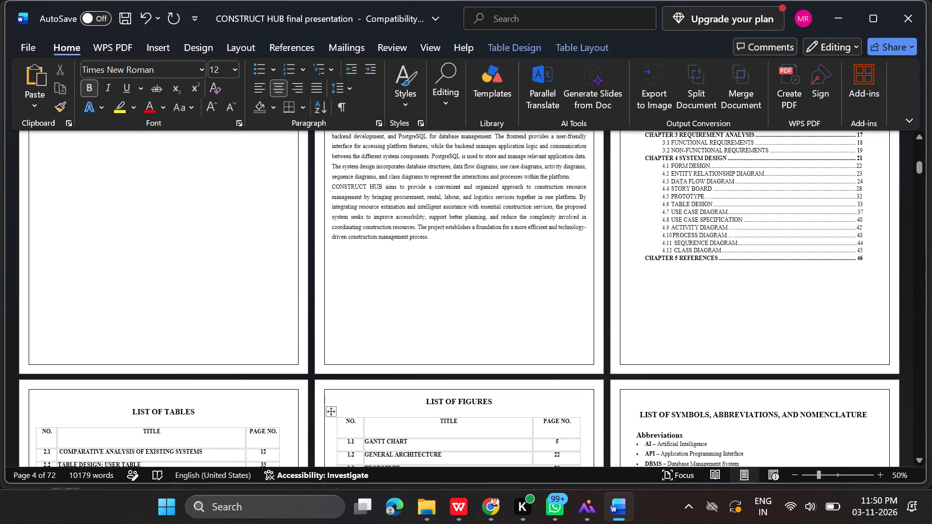
scroll(659, 314, down, 5)
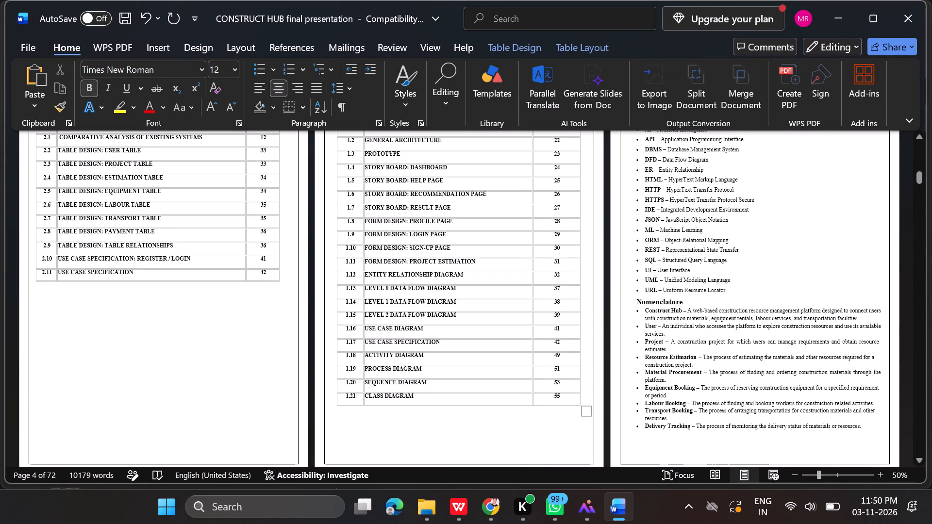
click(571, 396)
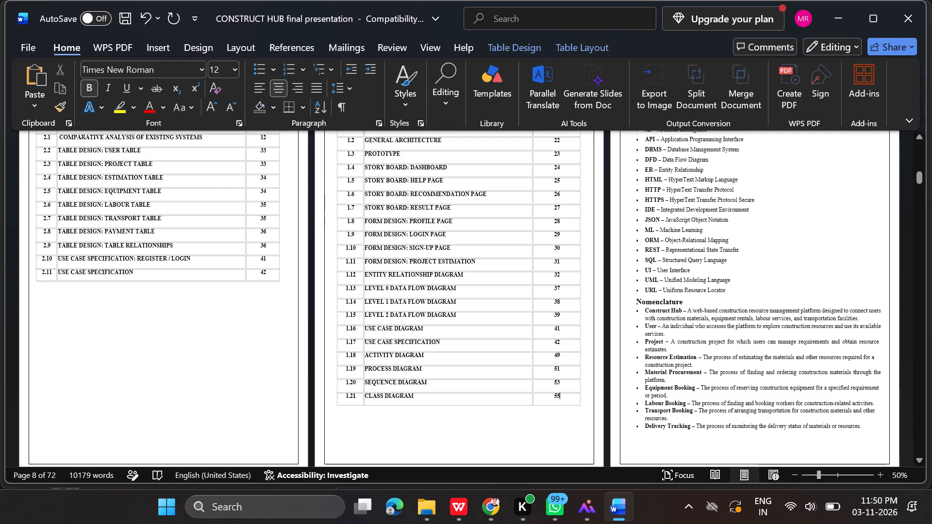
key(BackSpace)
key(BackSpace)
text(45)
Set the page number of "SEQUENCE DIAGRAM" in the List of Figures to 44.
key(Up)
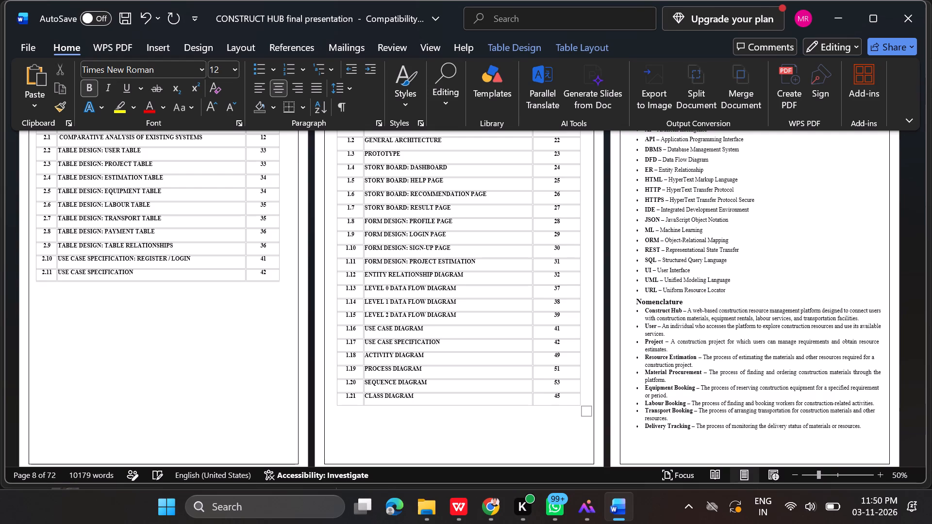
key(BackSpace)
key(BackSpace)
text(44)
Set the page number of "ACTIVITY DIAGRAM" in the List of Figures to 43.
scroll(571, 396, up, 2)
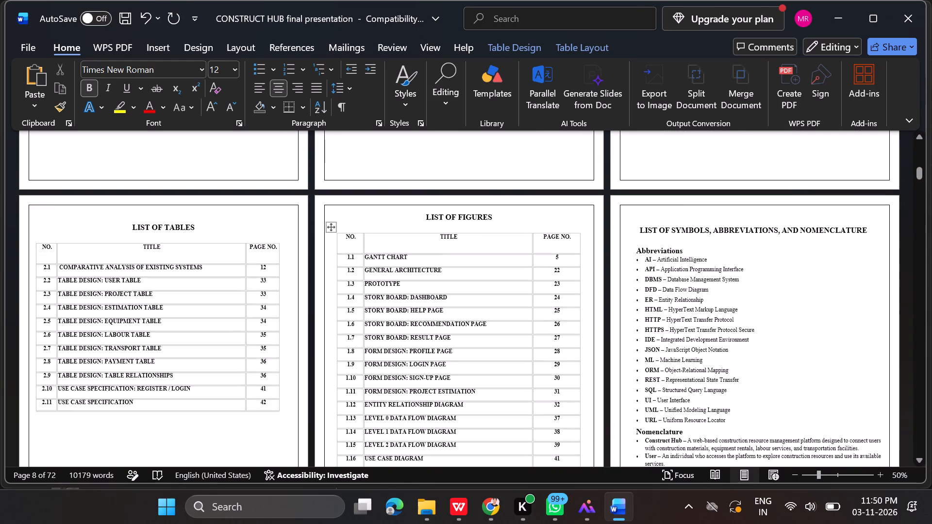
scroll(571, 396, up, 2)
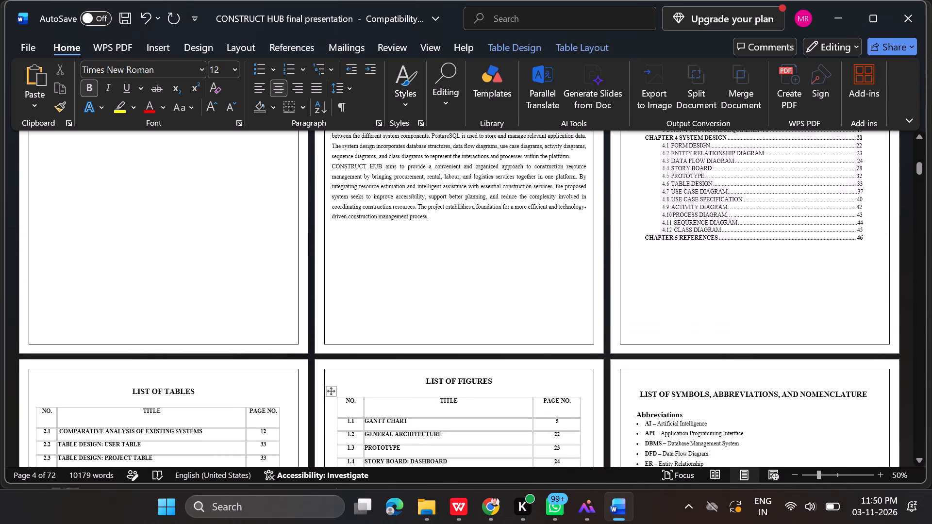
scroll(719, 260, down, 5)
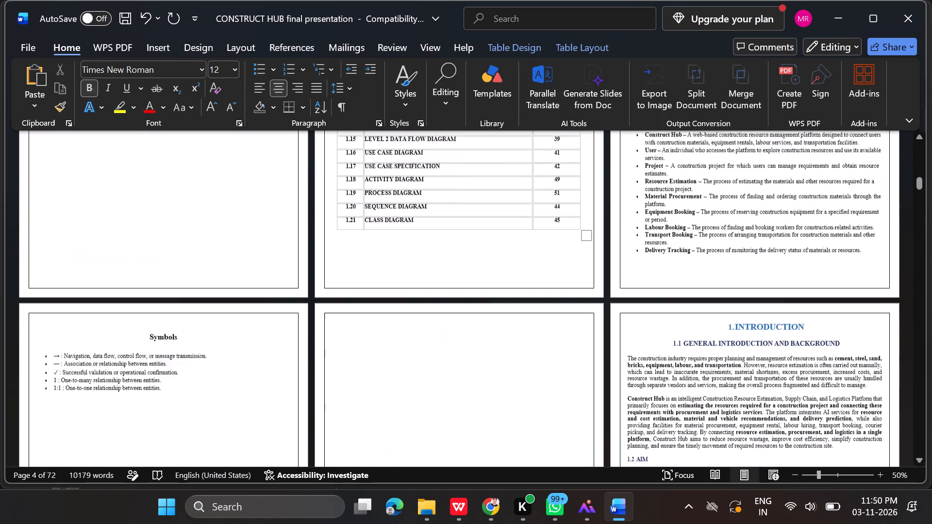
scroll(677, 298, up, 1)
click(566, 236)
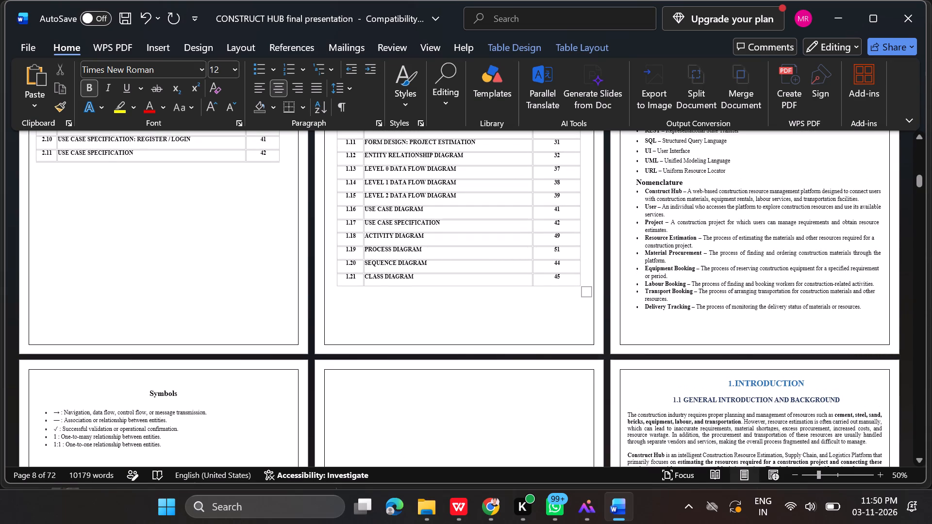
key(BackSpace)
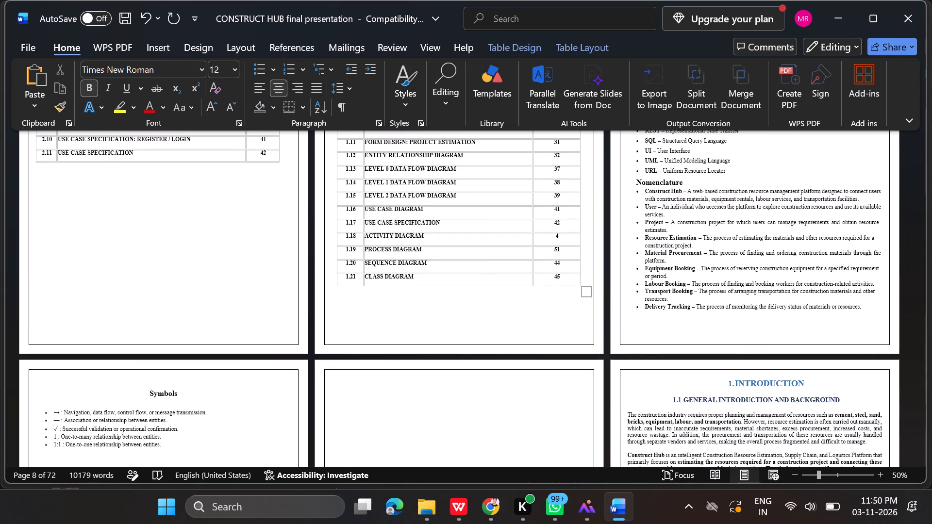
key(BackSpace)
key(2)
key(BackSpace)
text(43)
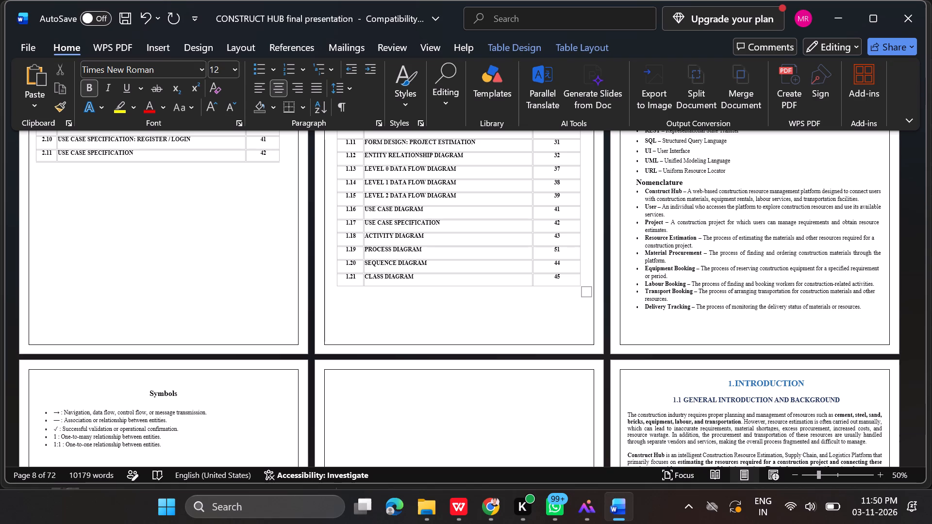
Recheck the table of contents and set the page number of "PROCESS DIAGRAM" in the List of Figures to 43.
scroll(566, 236, up, 2)
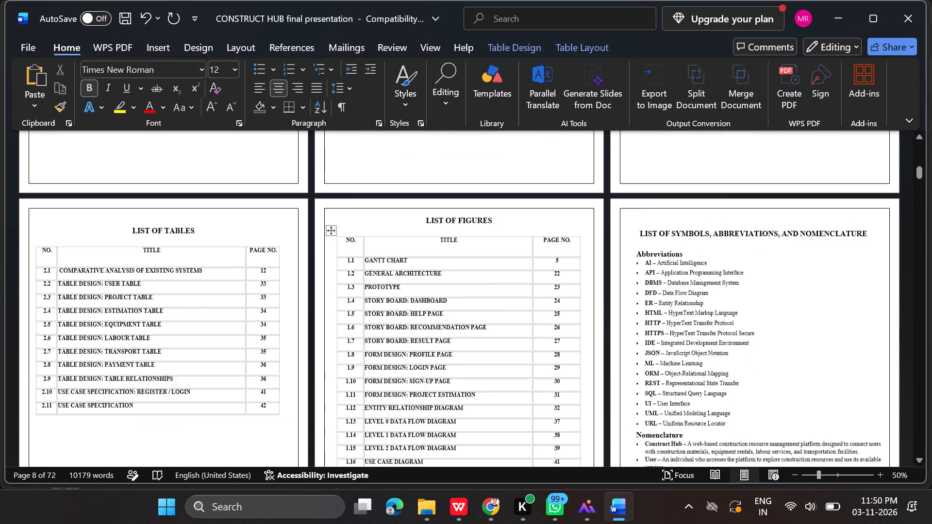
scroll(566, 236, up, 2)
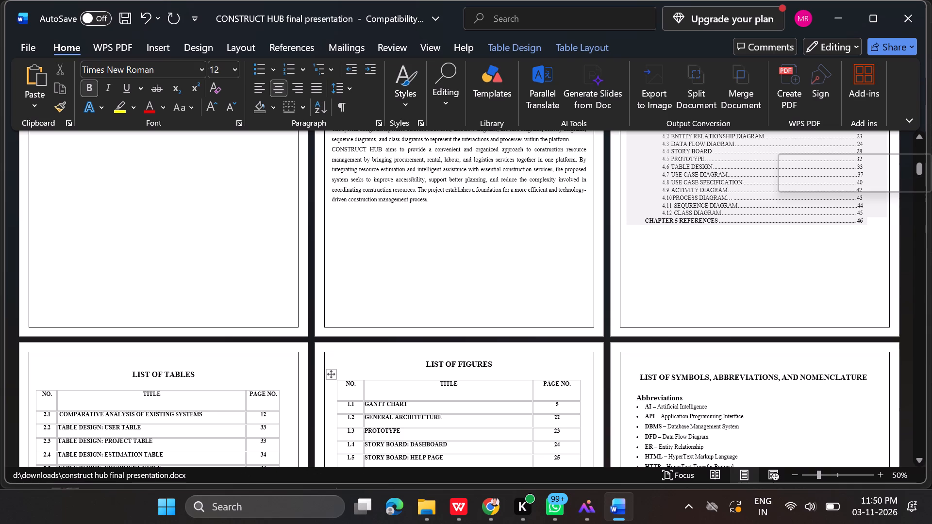
scroll(757, 279, down, 2)
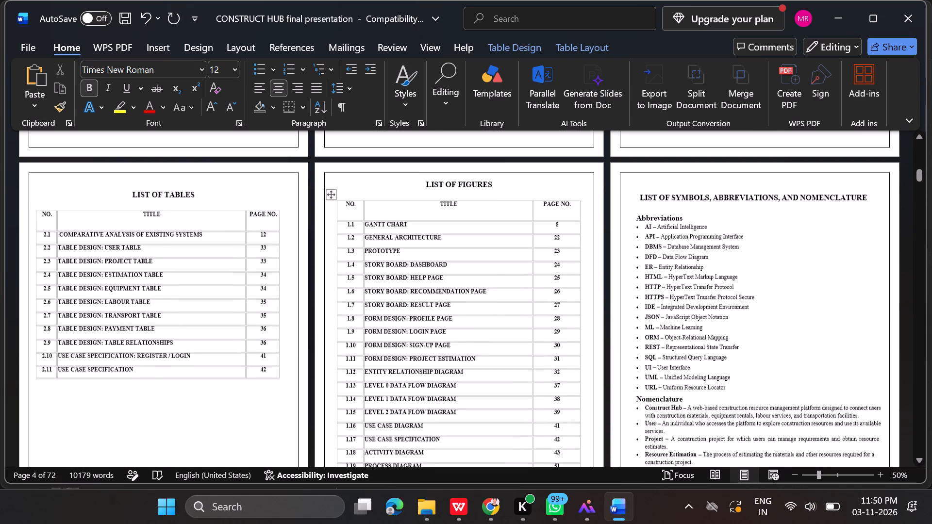
scroll(623, 371, down, 1)
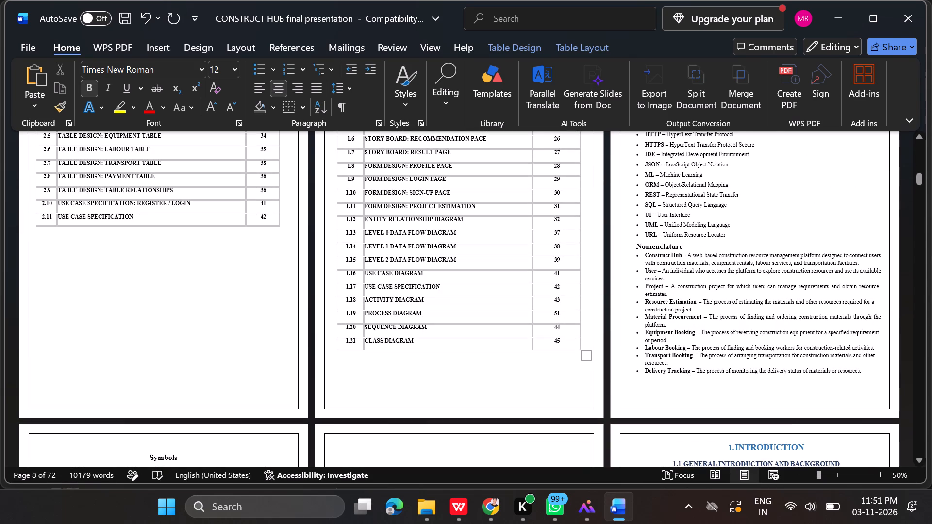
scroll(567, 343, up, 3)
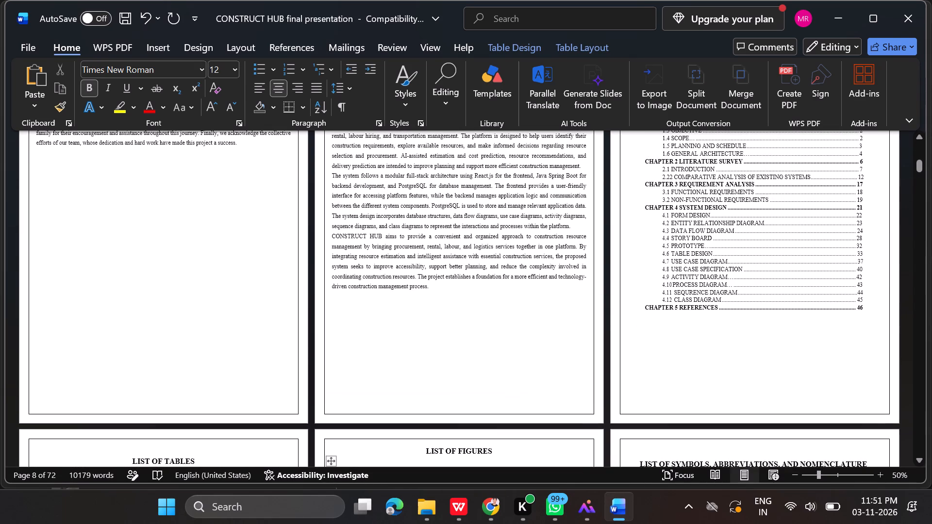
scroll(567, 343, down, 1)
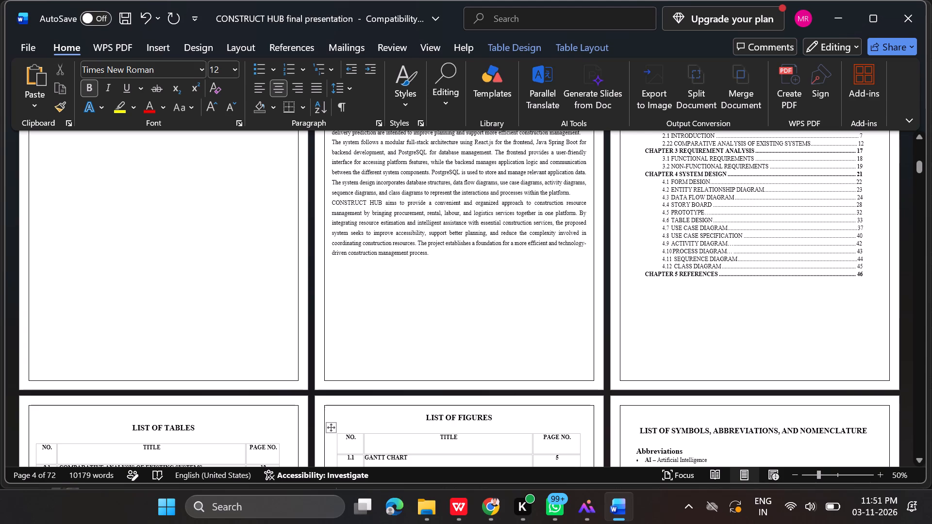
scroll(567, 343, down, 1)
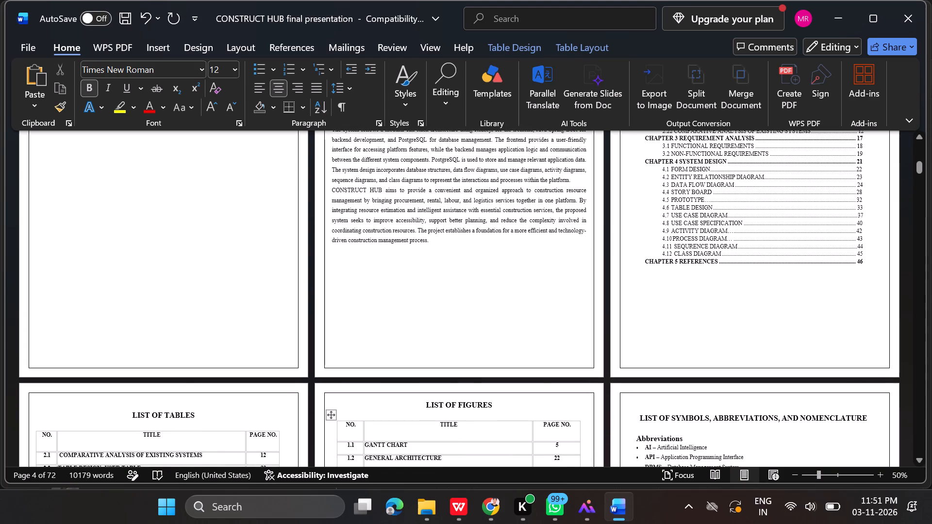
scroll(567, 343, down, 2)
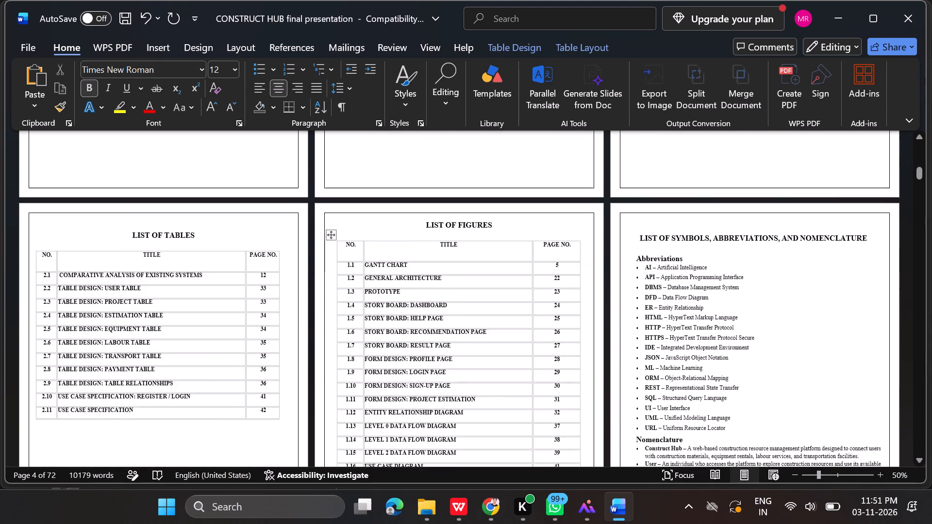
scroll(567, 343, down, 1)
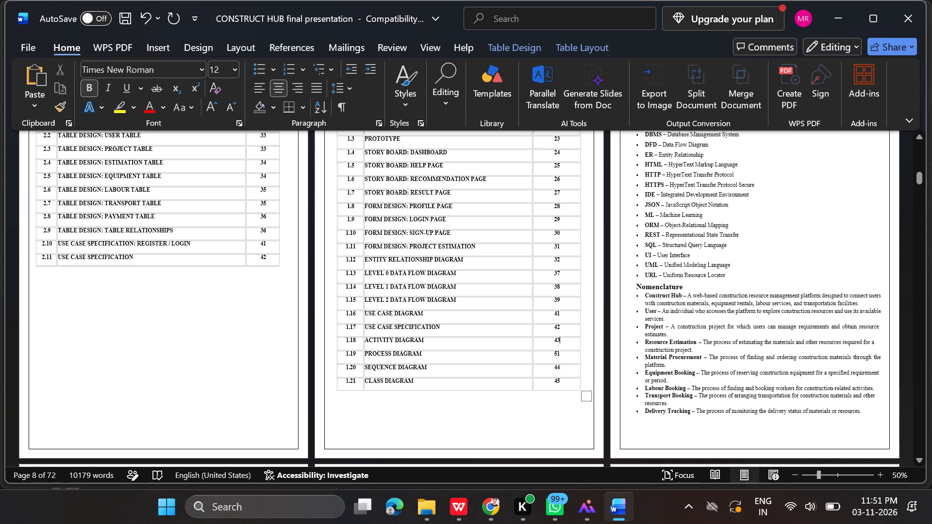
click(563, 349)
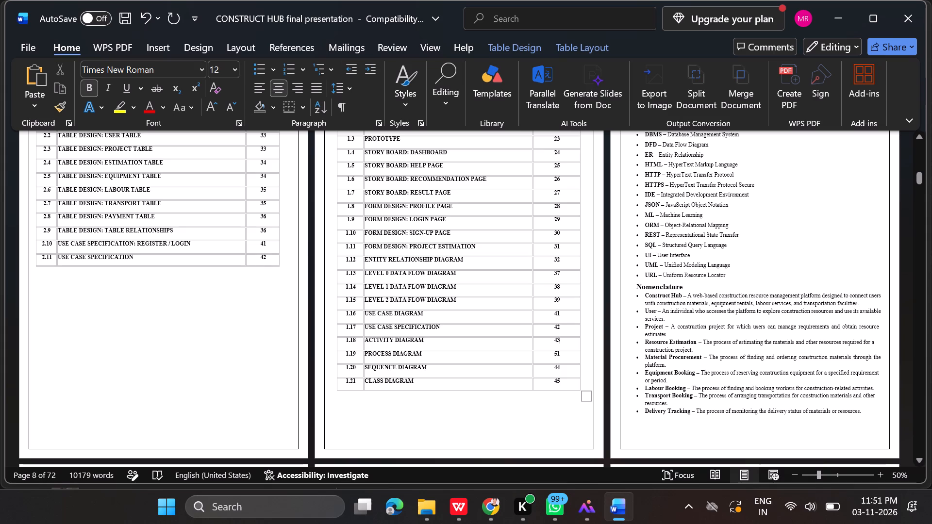
click(564, 350)
click(565, 355)
key(BackSpace)
key(BackSpace)
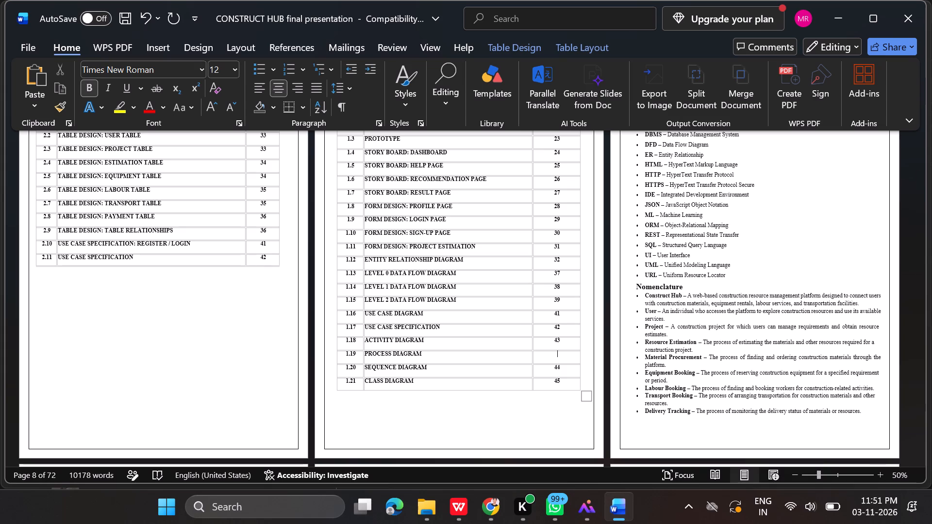
text(43)
Set the page number of "ACTIVITY DIAGRAM" in the List of Figures to 42.
key(Up)
key(BackSpace)
key(2)
Check the table of contents and set the page number of "USE CASE SPECIFICATION" in the List of Figures to 40.
scroll(565, 355, up, 3)
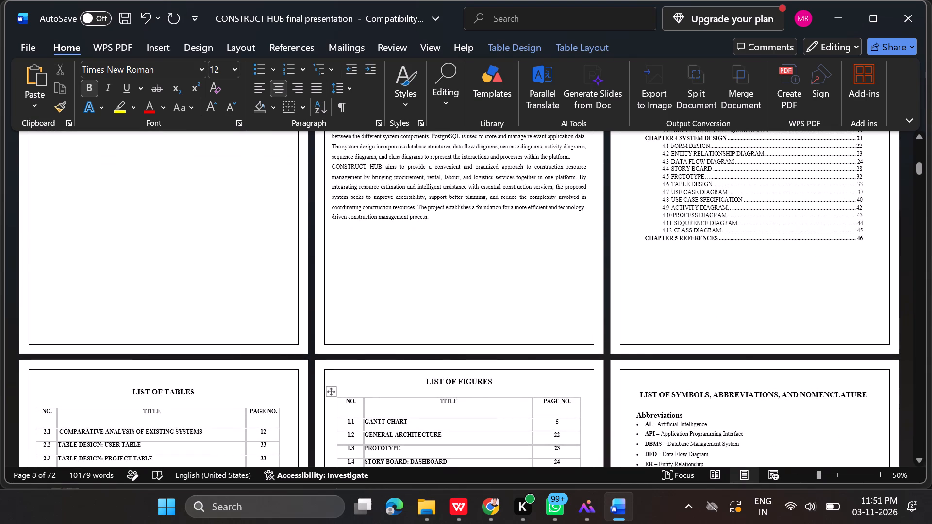
scroll(565, 355, down, 1)
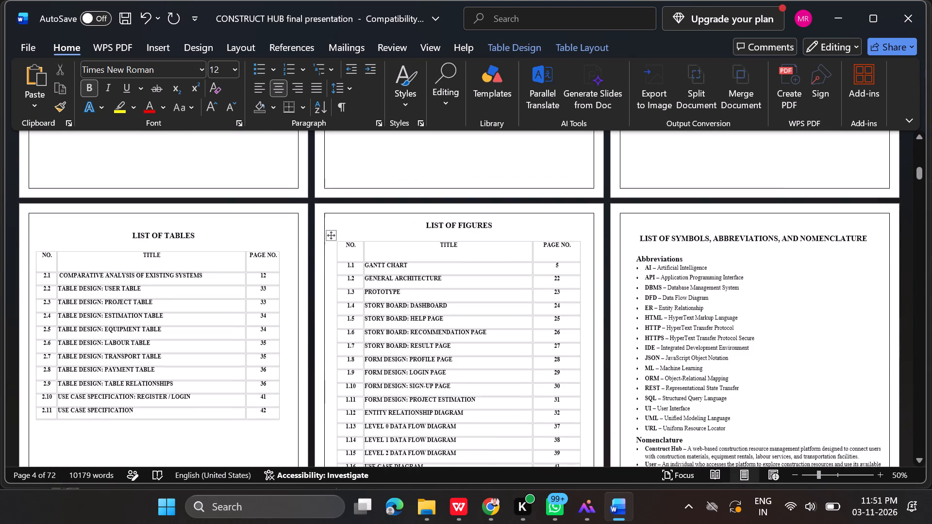
scroll(565, 355, down, 1)
scroll(511, 440, down, 1)
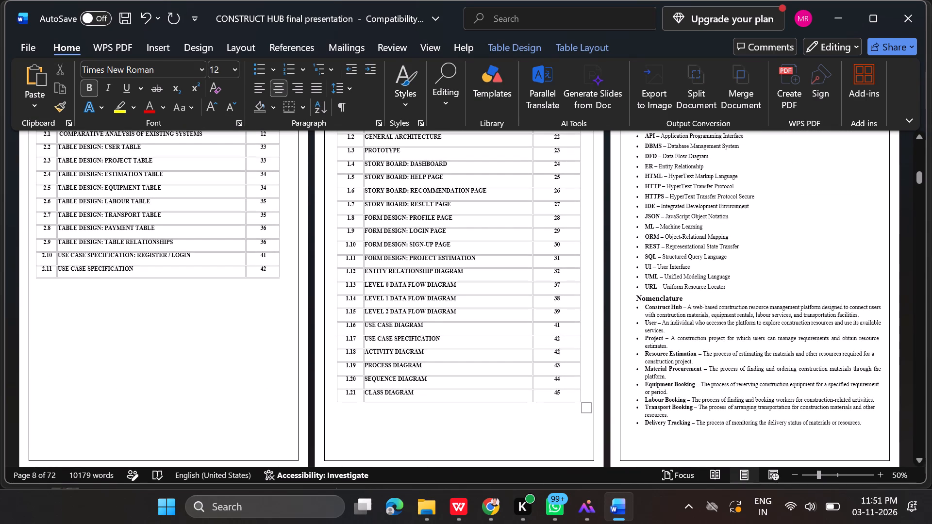
click(567, 342)
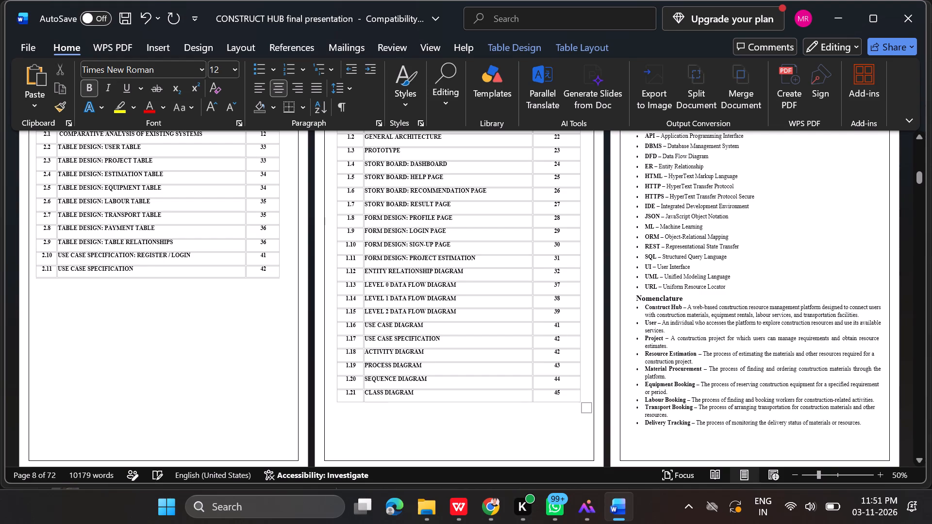
key(BackSpace)
key(0)
scroll(567, 342, up, 2)
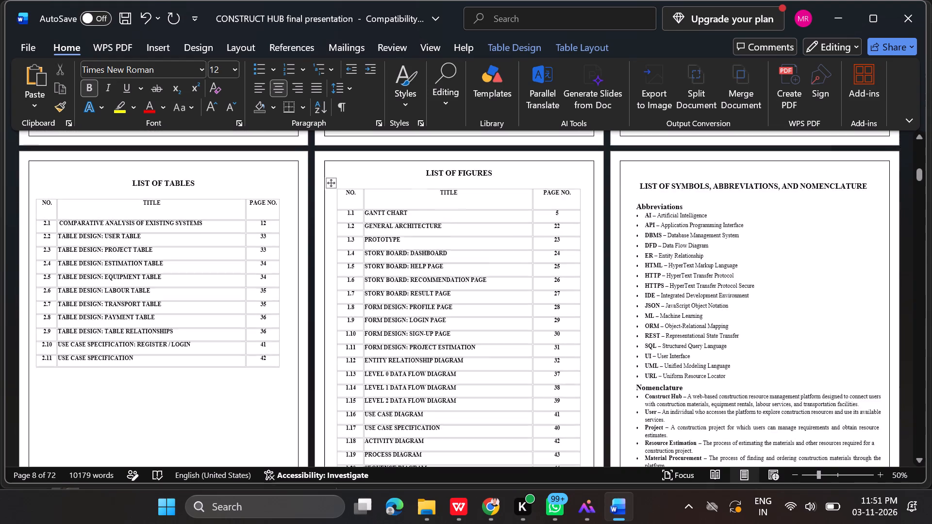
Check the table of contents and set the page number of "USE CASE DIAGRAM" in the List of Figures to 37.
scroll(567, 342, up, 2)
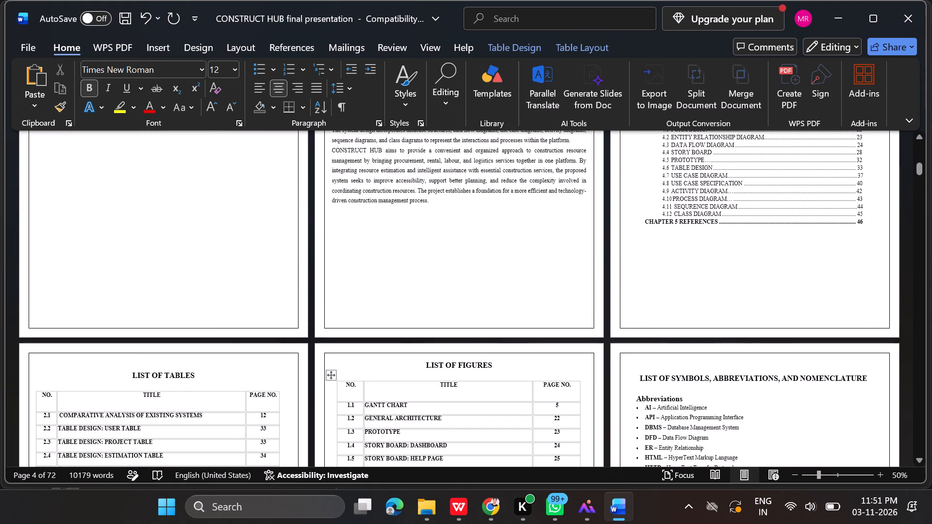
scroll(564, 319, down, 2)
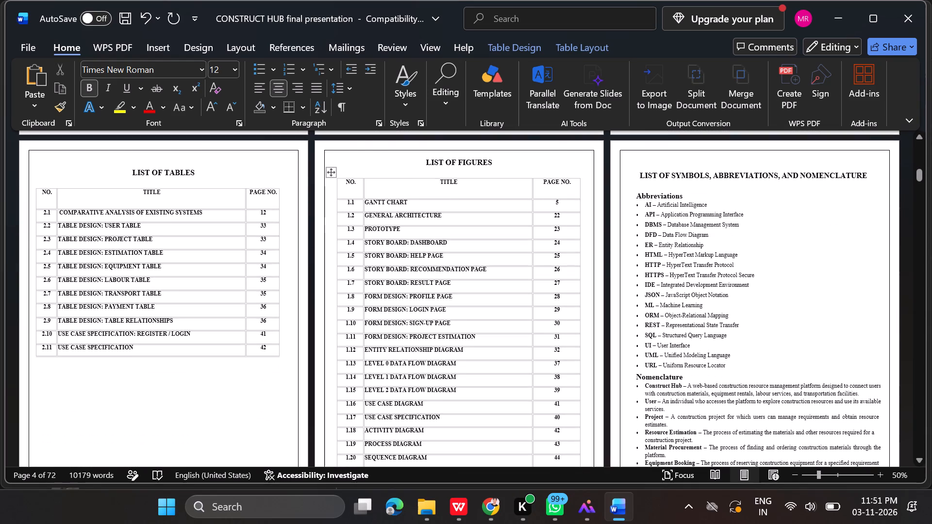
scroll(564, 319, down, 1)
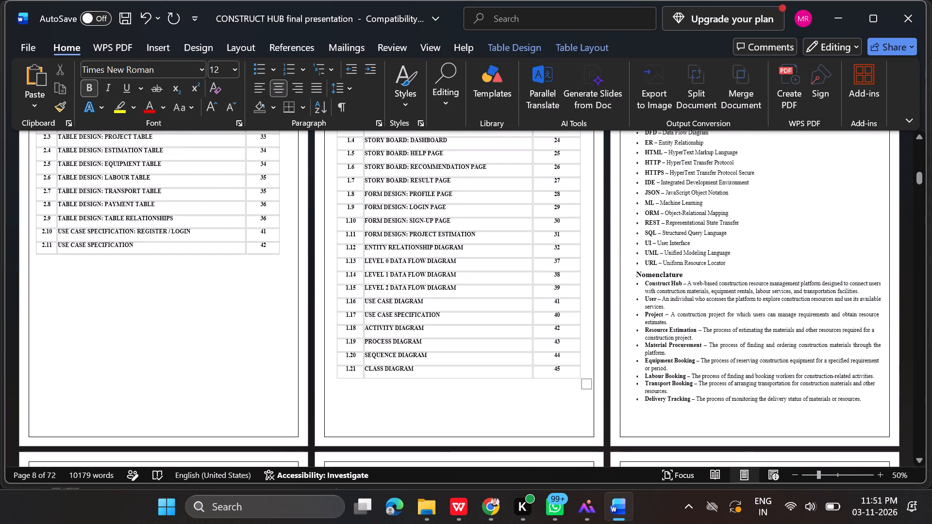
click(563, 304)
key(BackSpace)
key(BackSpace)
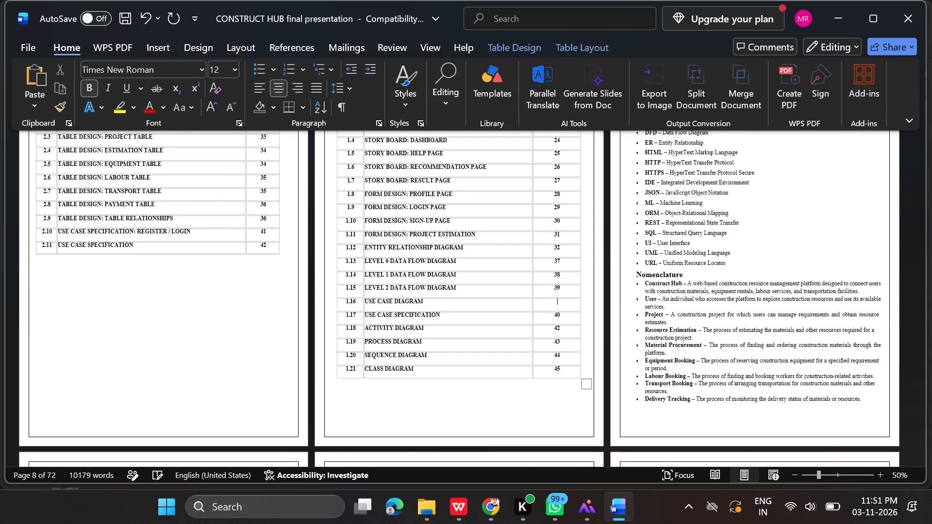
text(37)
In the List of Figures, set the page numbers of the Level 2, Level 1 and Level 0 data flow diagrams to 33, 32 and 31.
key(Up)
key(BackSpace)
key(3)
key(Up)
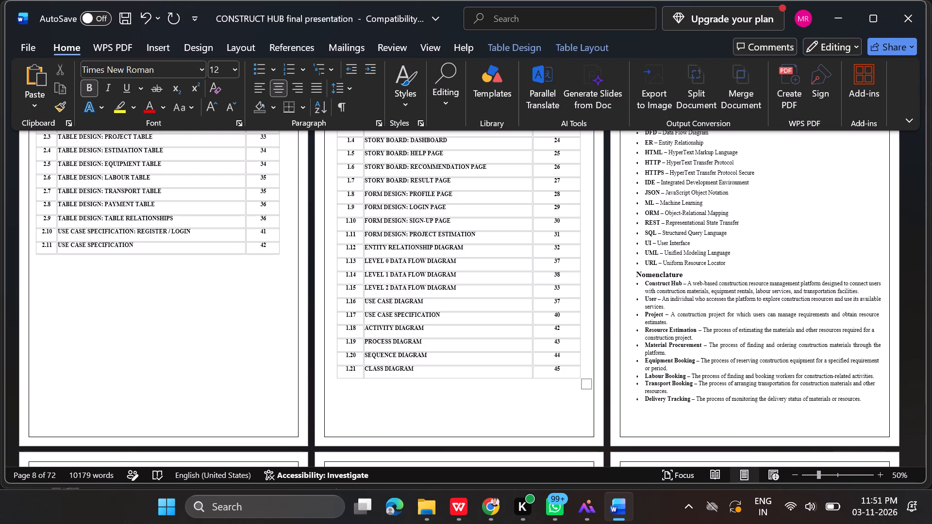
key(BackSpace)
key(2)
scroll(563, 304, up, 1)
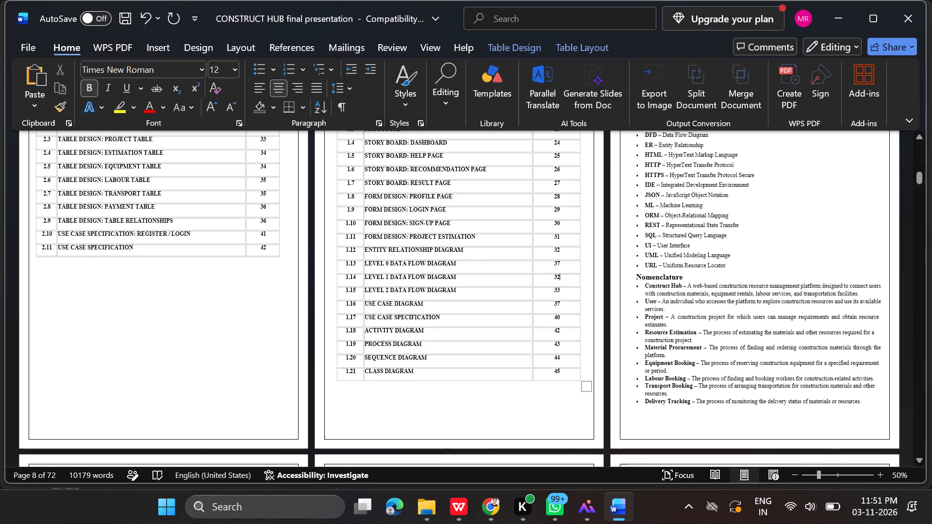
scroll(563, 304, up, 1)
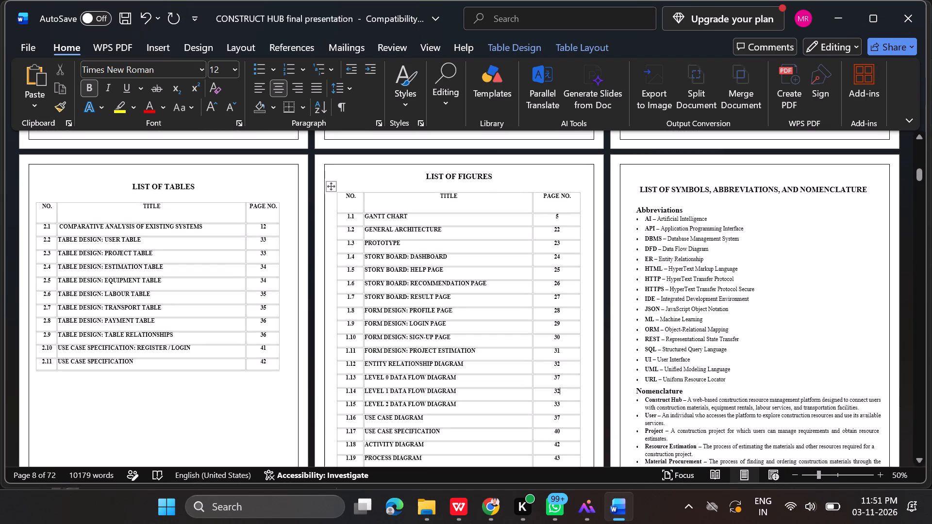
key(Up)
key(BackSpace)
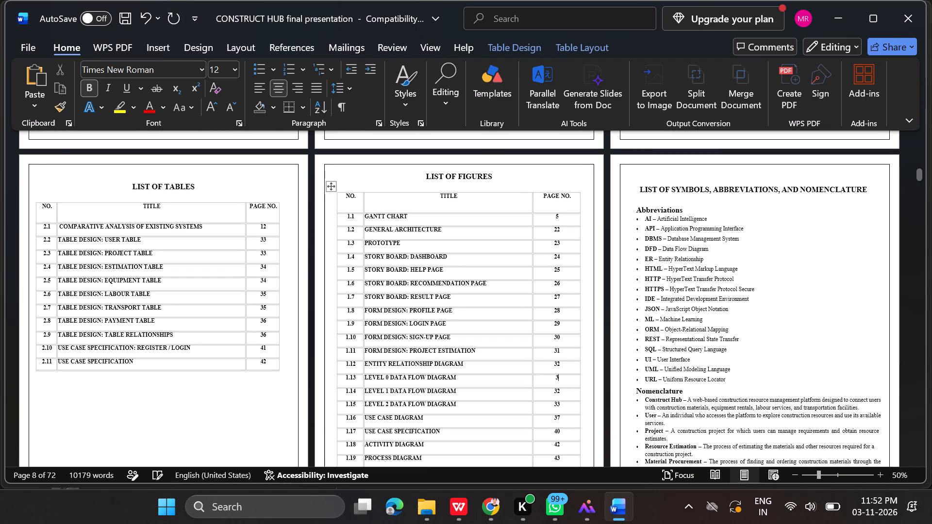
key(1)
Compare the Chapter 4 page numbers in the table of contents with the entries in the List of Figures.
scroll(563, 304, up, 2)
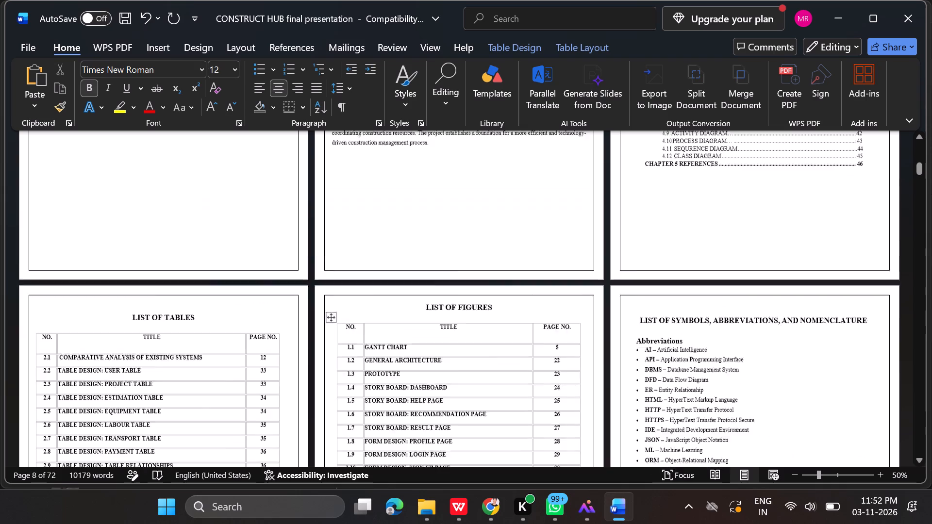
scroll(563, 304, up, 1)
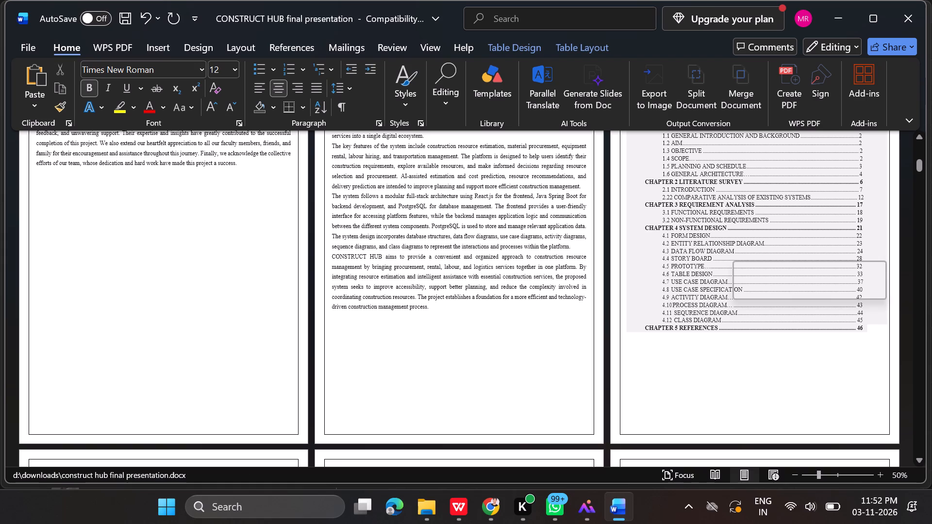
scroll(694, 347, down, 2)
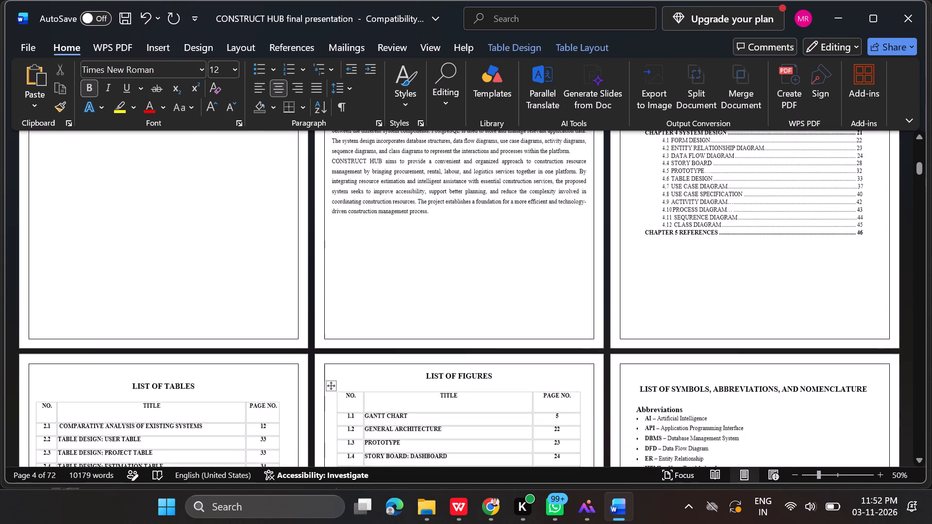
scroll(694, 347, down, 2)
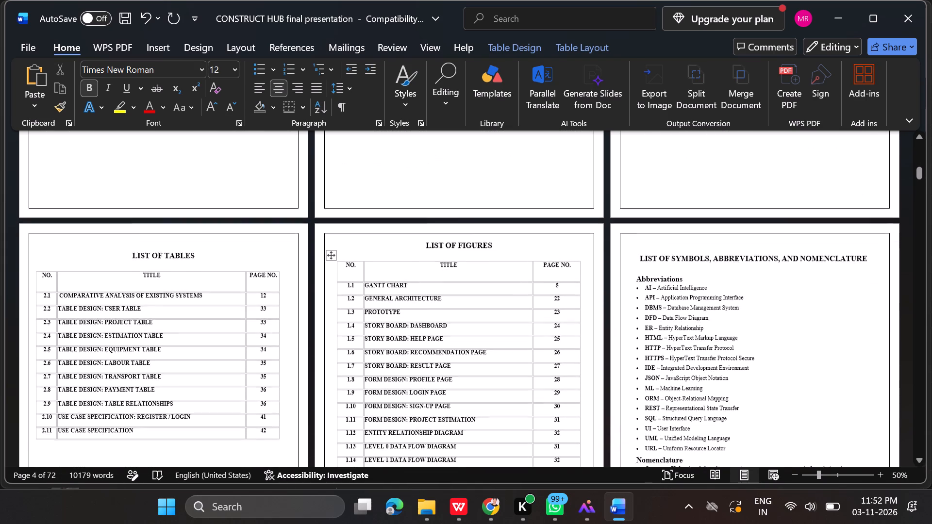
scroll(694, 347, down, 1)
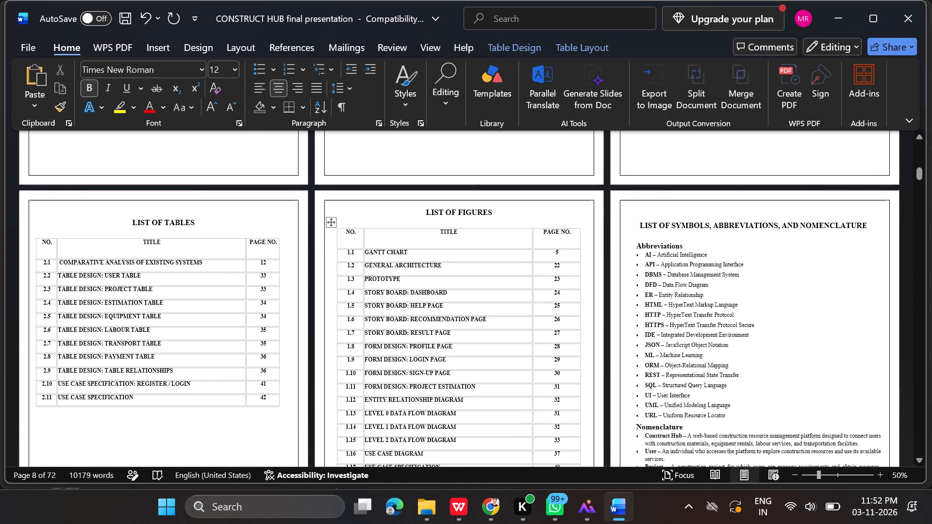
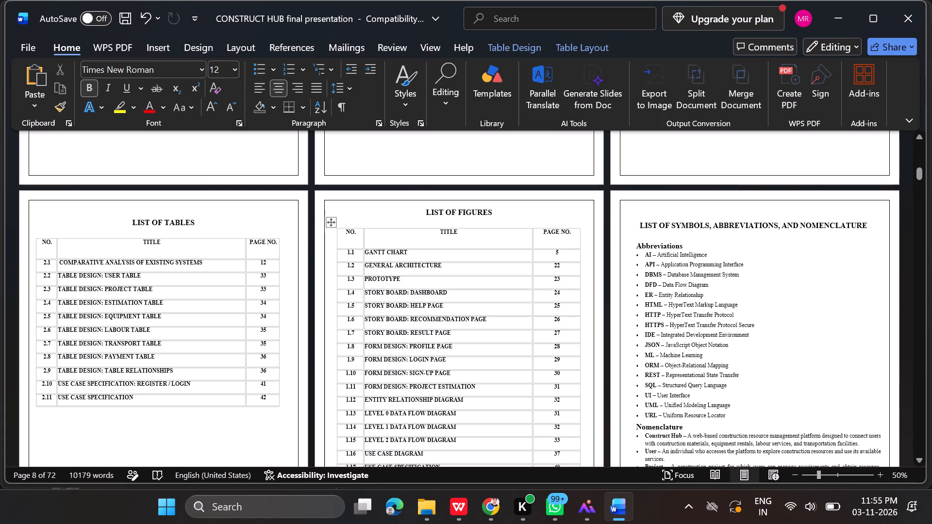
In the List of Tables, change the number of the "COMPARATIVE ANALYSIS OF EXISTING SYSTEMS" entry to 2..22.
click(50, 265)
key(BackSpace)
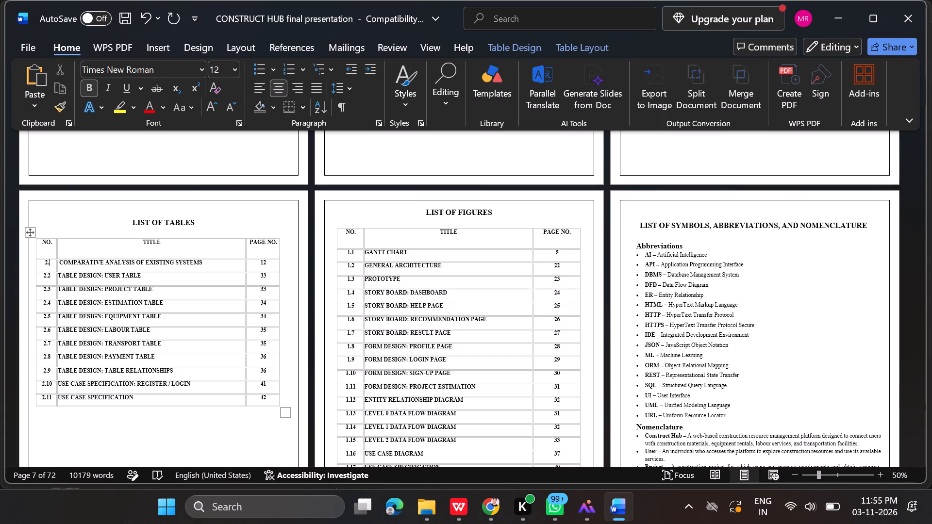
text(.22)
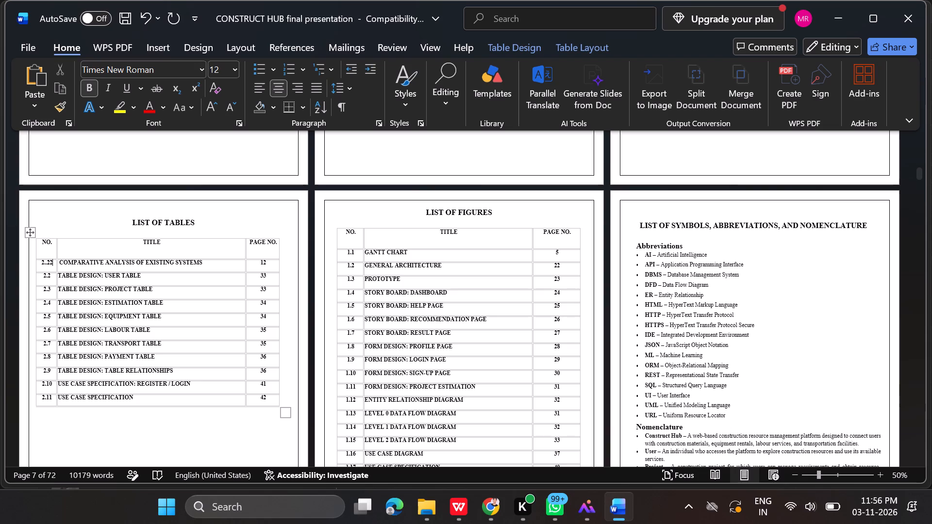
In the List of Tables, replace the number of the "TABLE DESIGN: USER TABLE" entry with 4.6.
click(50, 278)
key(BackSpace)
key(BackSpace)
key(BackSpace)
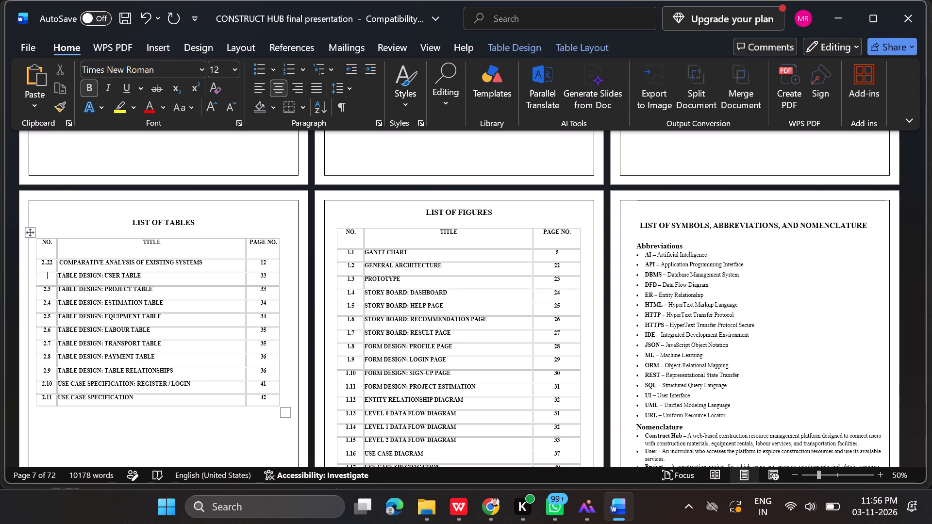
text(4.)
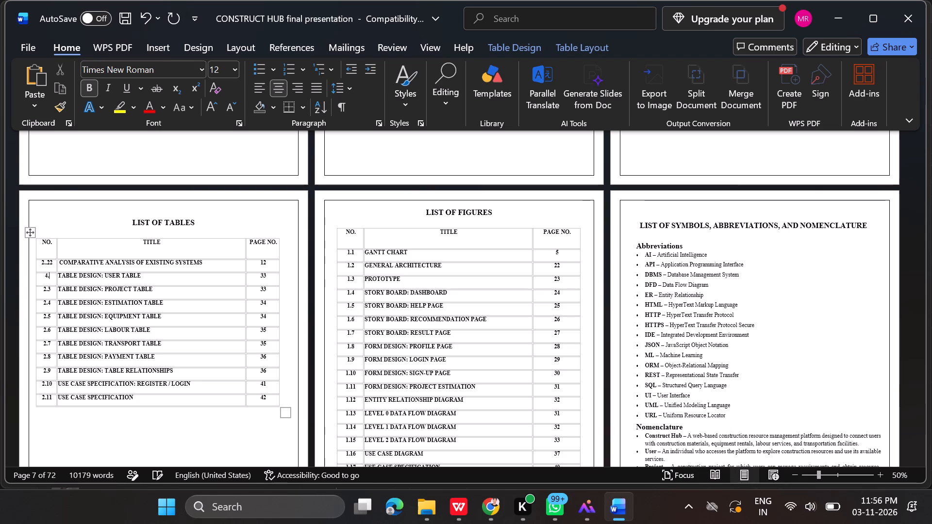
key(6)
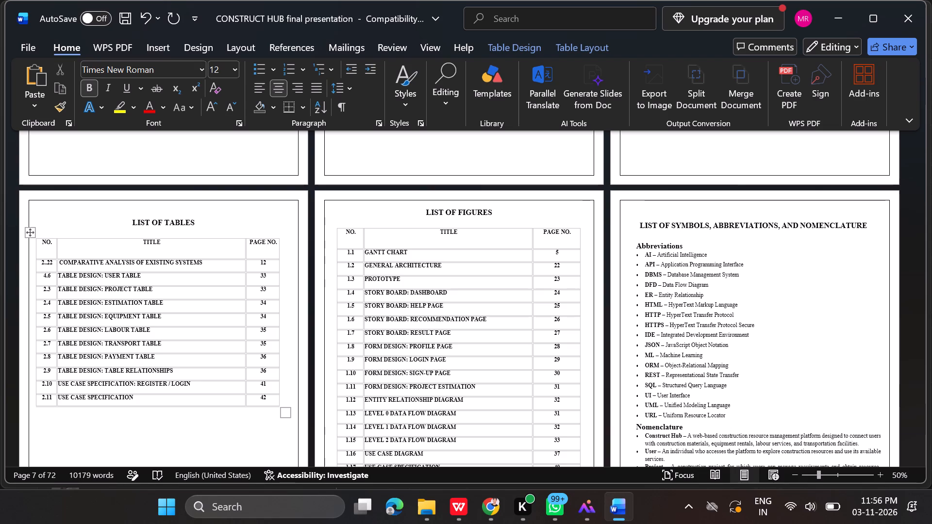
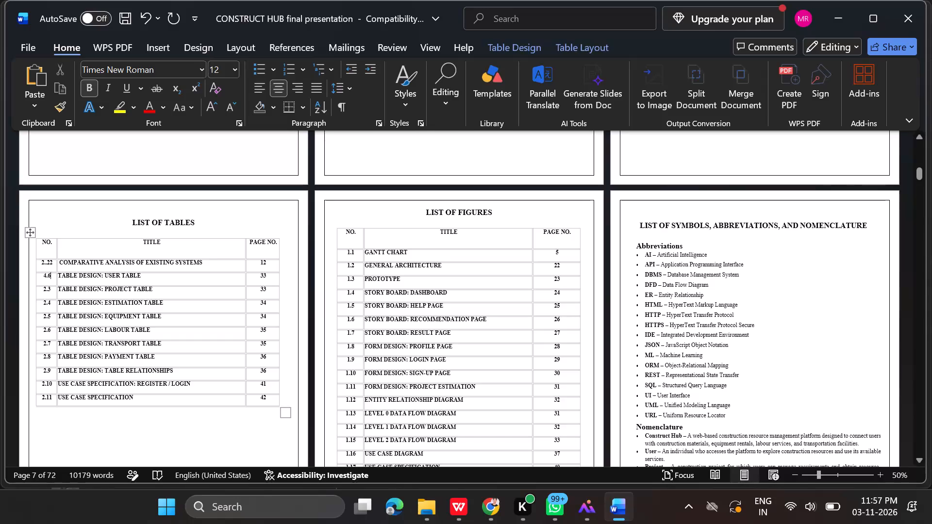
In the List of Tables, set the "TABLE DESIGN: USER TABLE" entry's page number to 35 and its number to 4.6.1.
click(267, 277)
key(BackSpace)
key(5)
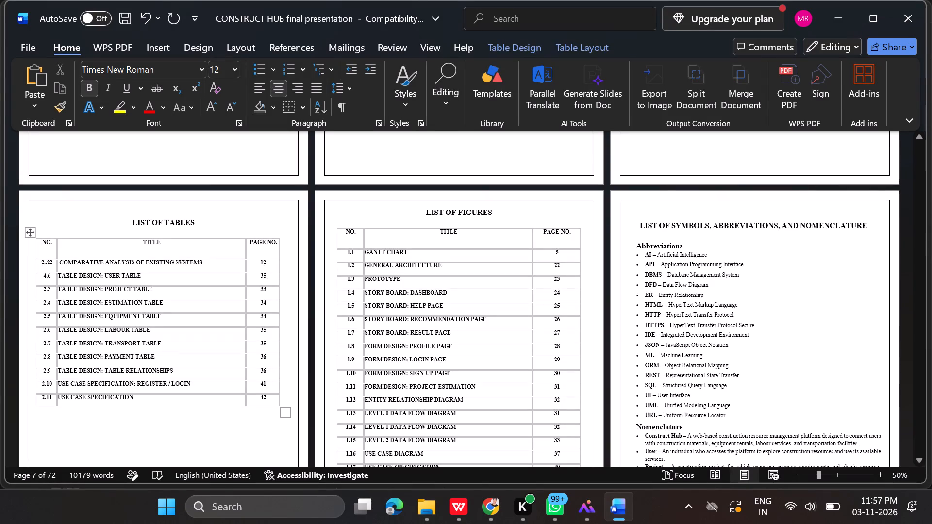
click(56, 276)
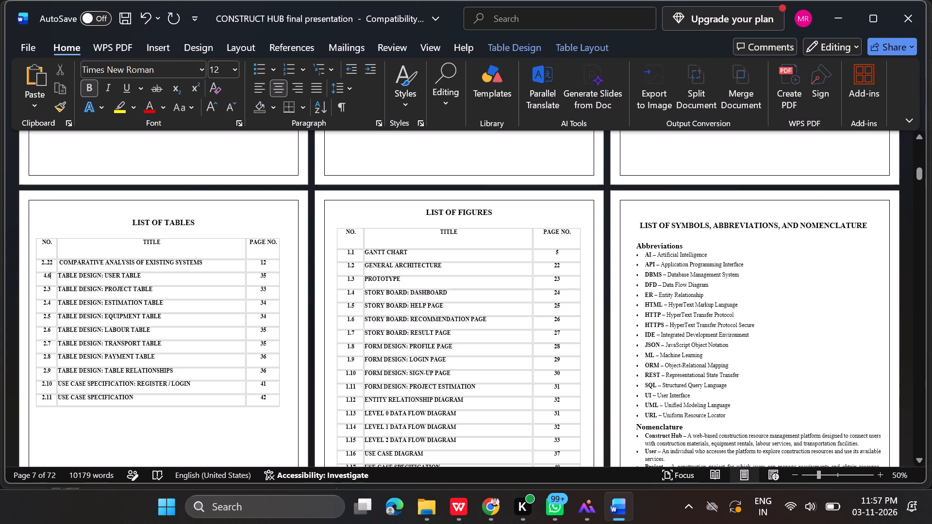
text(.1)
In the List of Tables, set the "TABLE DESIGN: PROJECT TABLE" entry's number to 4.6.2 and its page number to 35.
key(Down)
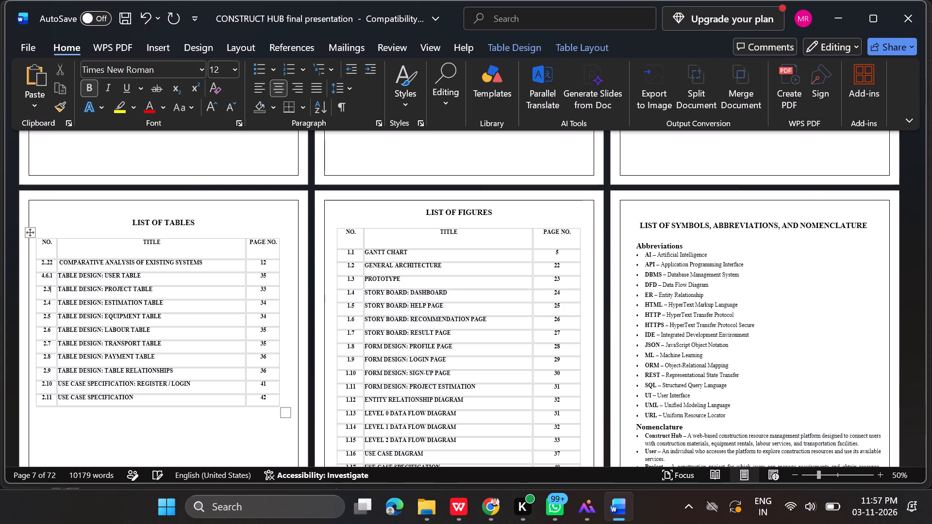
key(BackSpace)
key(BackSpace)
key(BackSpace)
key(4)
key(period)
key(6)
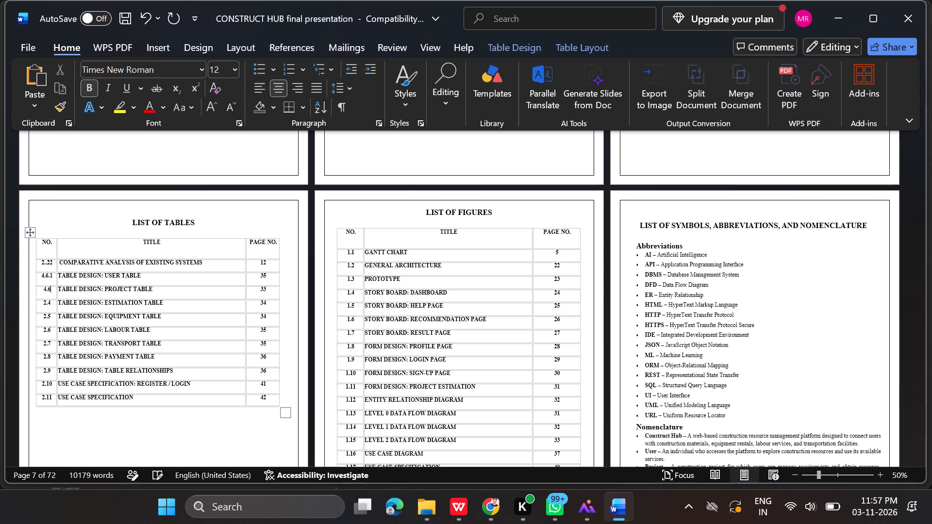
text(.2)
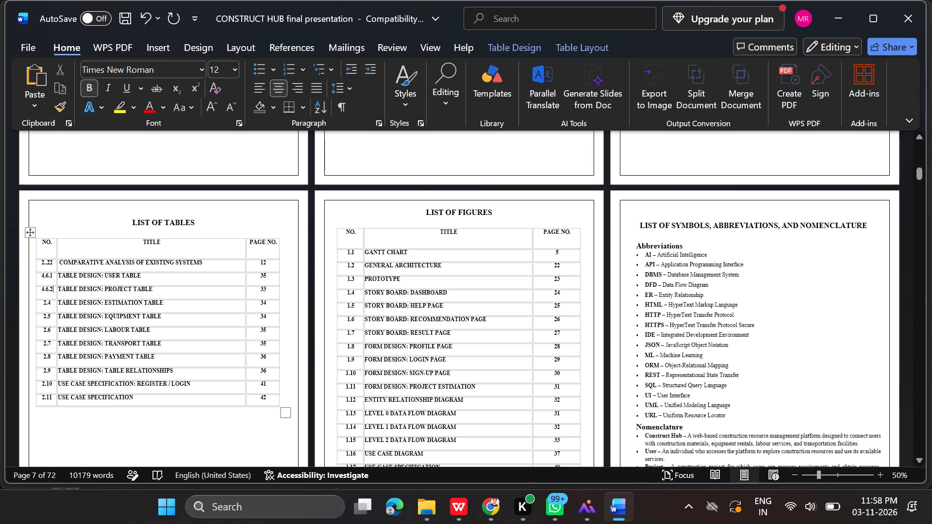
click(272, 292)
key(BackSpace)
key(5)
In the List of Tables, set the "TABLE DESIGN: ESTIMATION TABLE" entry's number to 2.6.3 and its page number to 36.
click(50, 304)
key(BackSpace)
key(BackSpace)
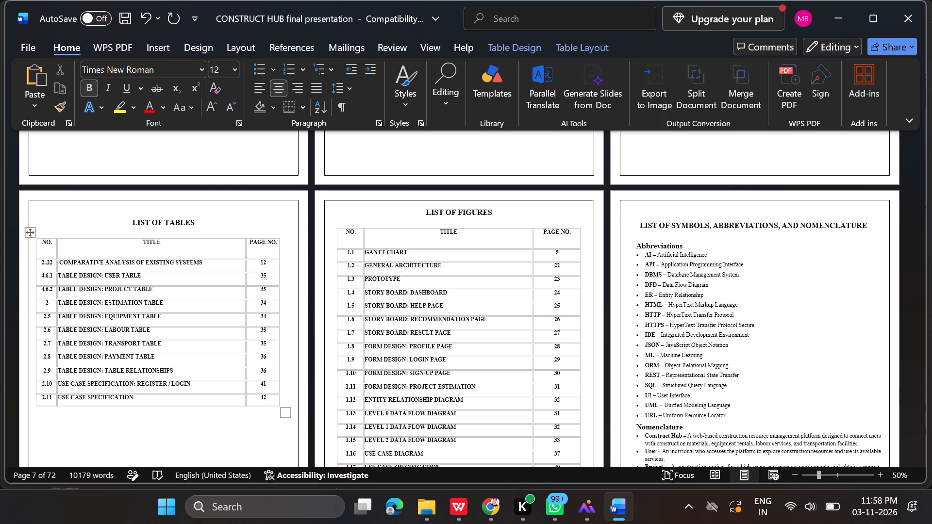
key(period)
key(6)
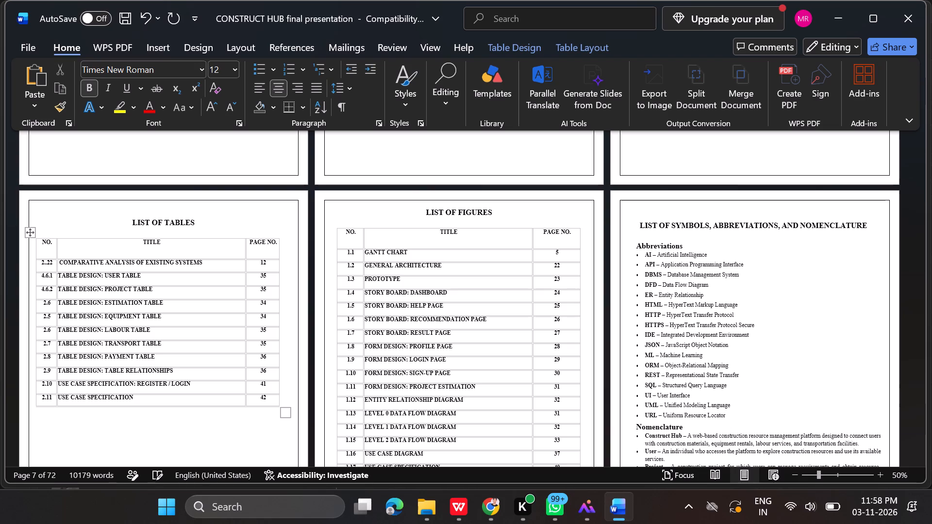
text(.3)
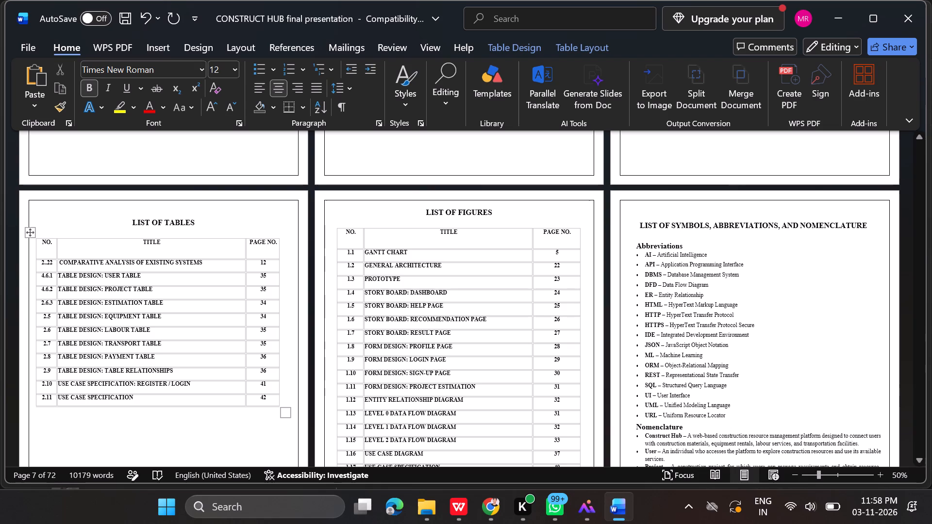
click(268, 305)
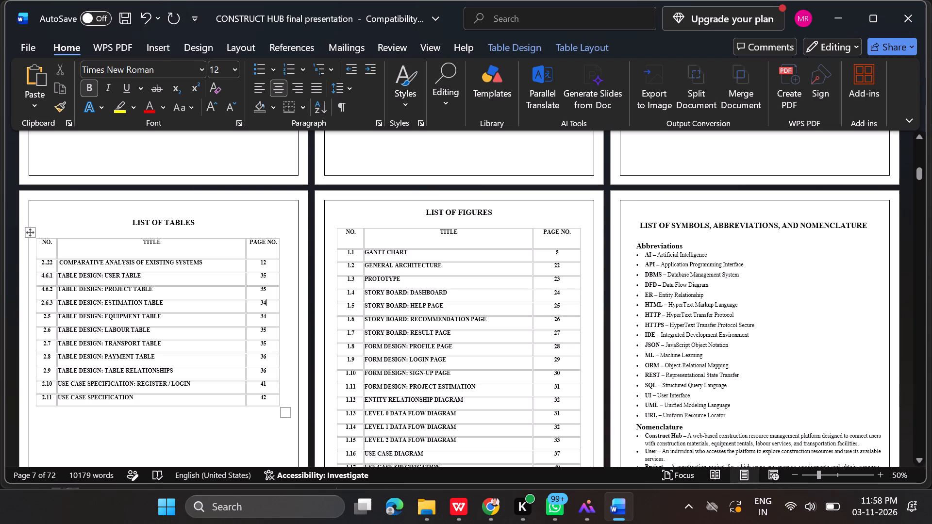
key(BackSpace)
key(6)
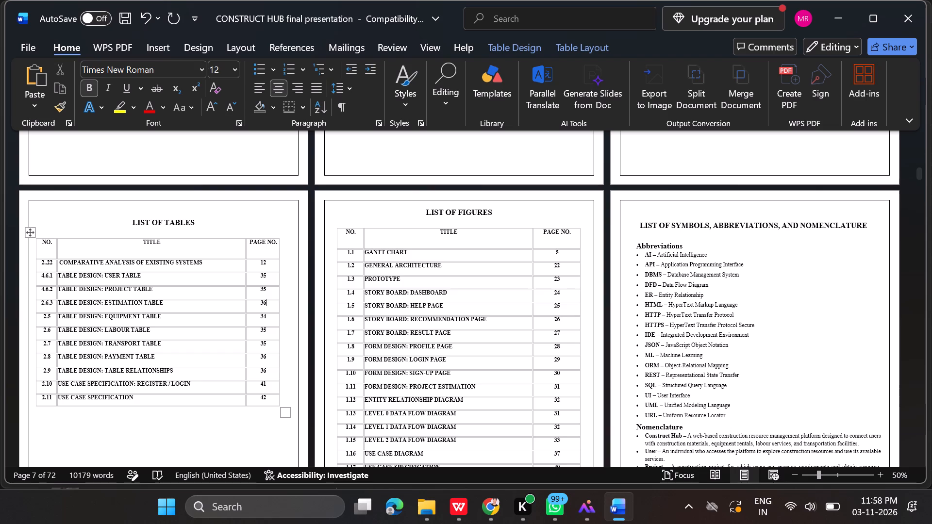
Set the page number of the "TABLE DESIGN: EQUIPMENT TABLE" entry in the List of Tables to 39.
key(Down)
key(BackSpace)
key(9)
Shorten the title "TABLE DESIGN: EQUIPMENT TABLE" in the List of Tables to "TABLE DESIGN: EQ".
click(50, 318)
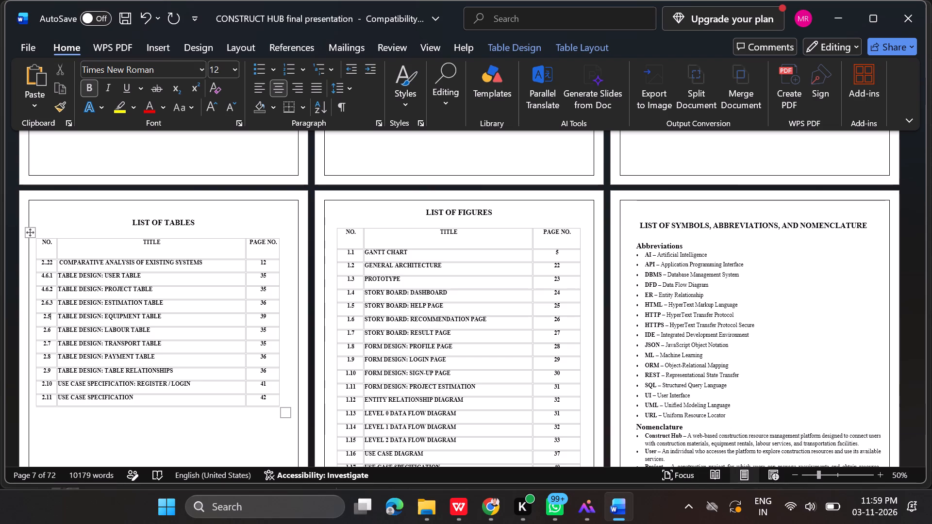
click(164, 316)
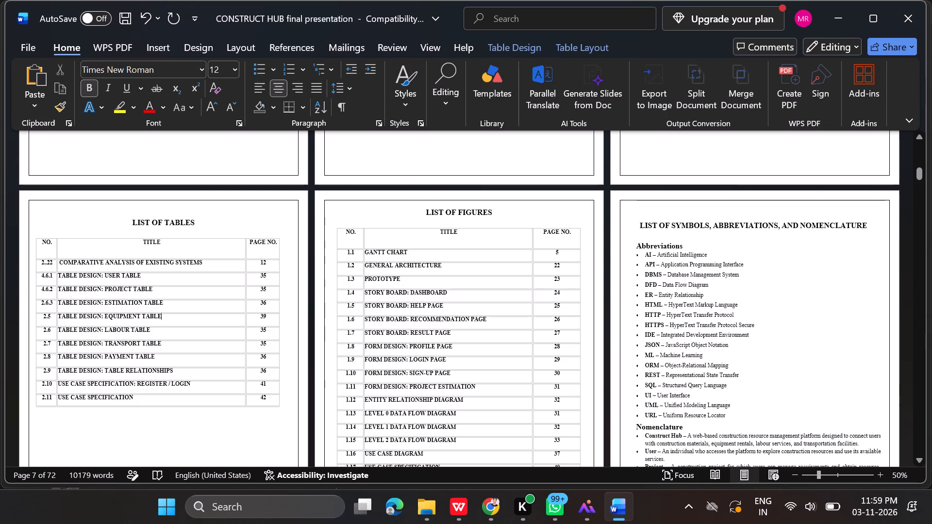
key(BackSpace)
key(BackSpace)
key(BackSpace)
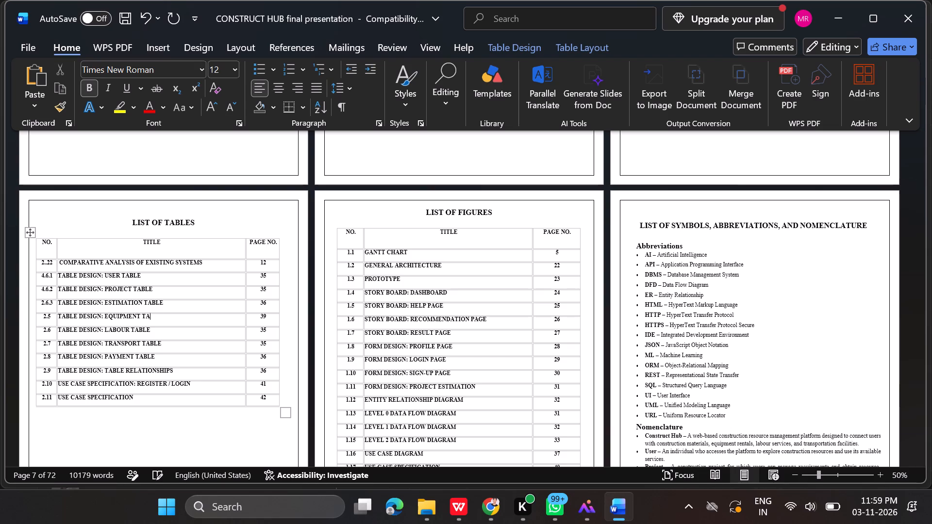
key(BackSpace)
key(BackSpace)
key(BackSpace)
key(BackSpace)
key(BackSpace)
key(BackSpace)
key(BackSpace)
key(BackSpace)
key(BackSpace)
key(BackSpace)
Insert the word "RESOURCE" before "ESTIMATION TABLE" in that entry's title in the List of Tables.
click(186, 302)
key(Left)
key(Left)
key(Left)
key(Left)
key(Left)
key(Left)
key(Left)
key(Left)
key(Left)
key(Left)
key(Left)
key(Left)
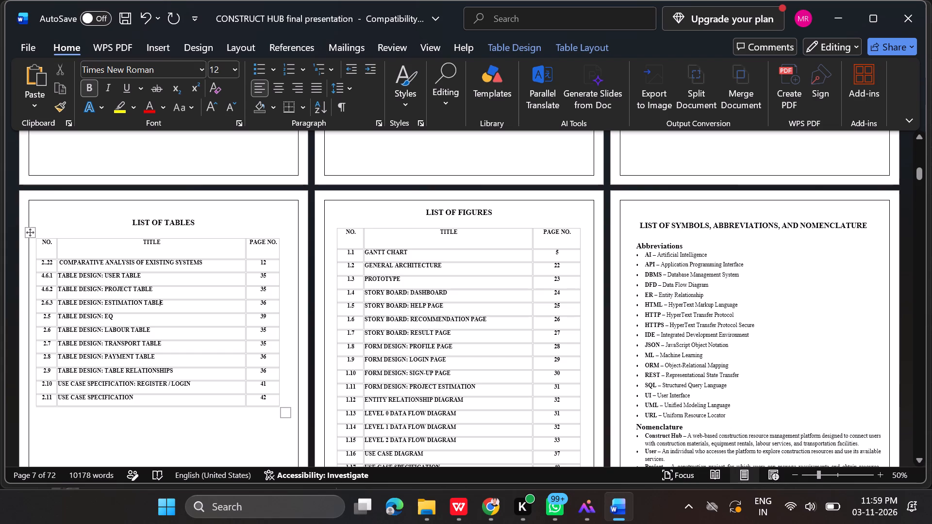
key(Left)
key(Left)
key(Left)
key(Left)
key(space)
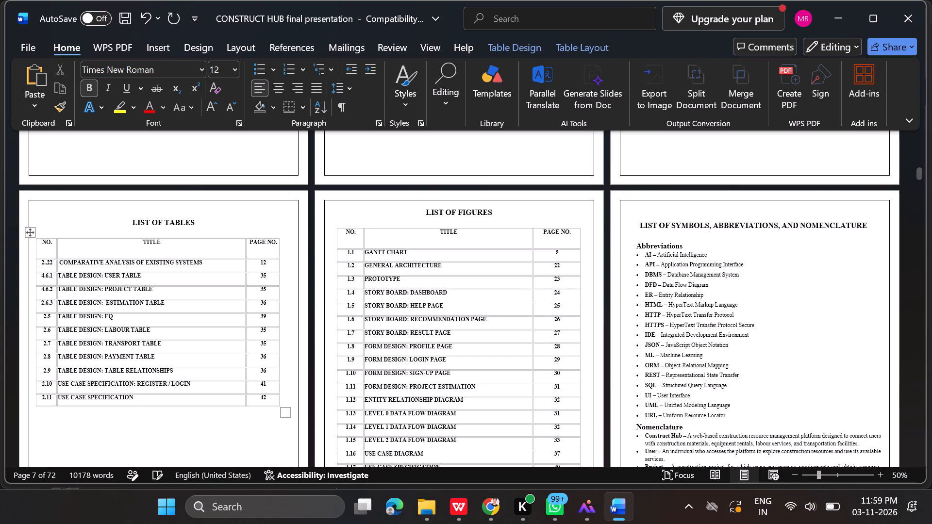
text(R)
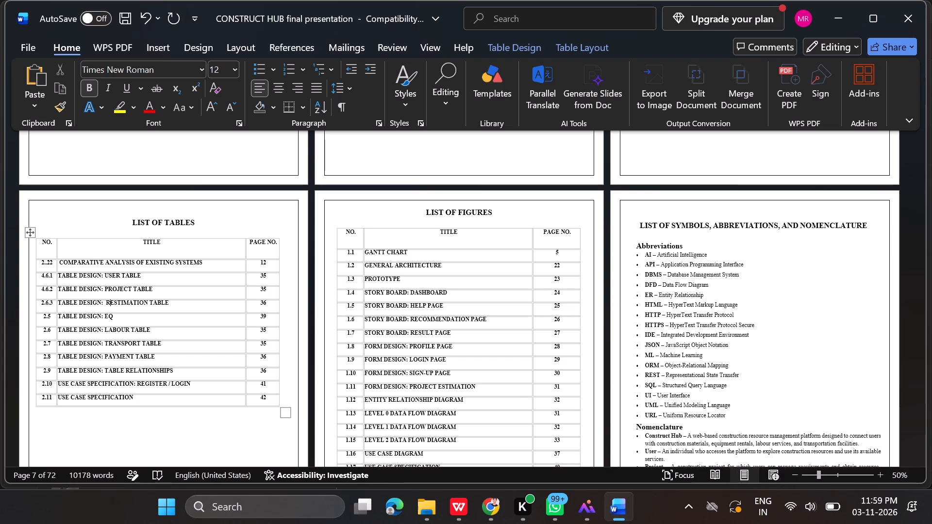
key(r)
key(BackSpace)
text(ESI)
key(BackSpace)
text(OURCE)
key(space)
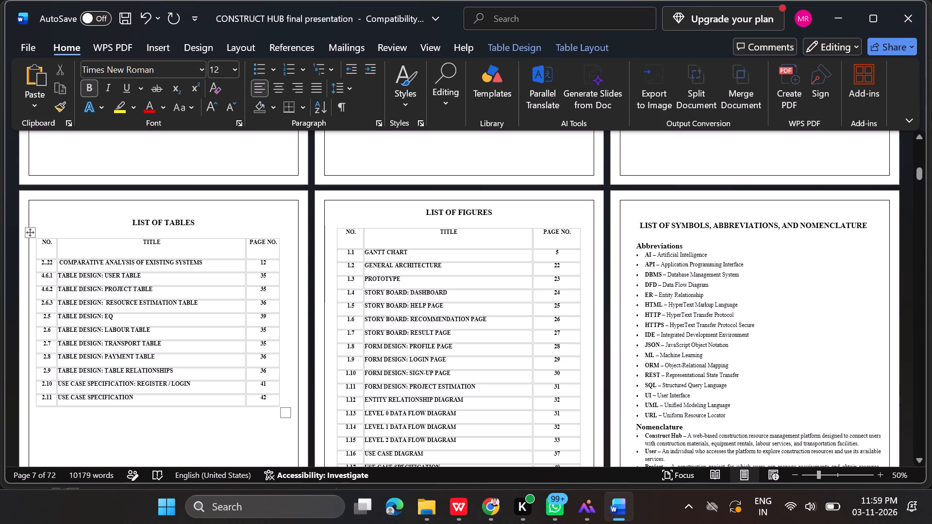
Complete the shortened "TABLE DESIGN: EQ" title in the List of Tables as "TABLE DESIGN: ESTIMATE ITEM TABLE".
click(158, 316)
key(BackSpace)
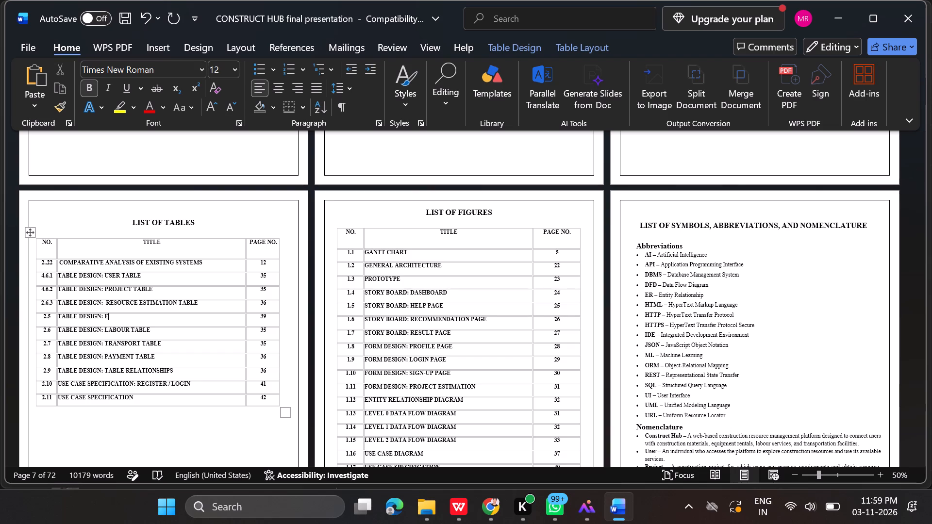
text(ST)
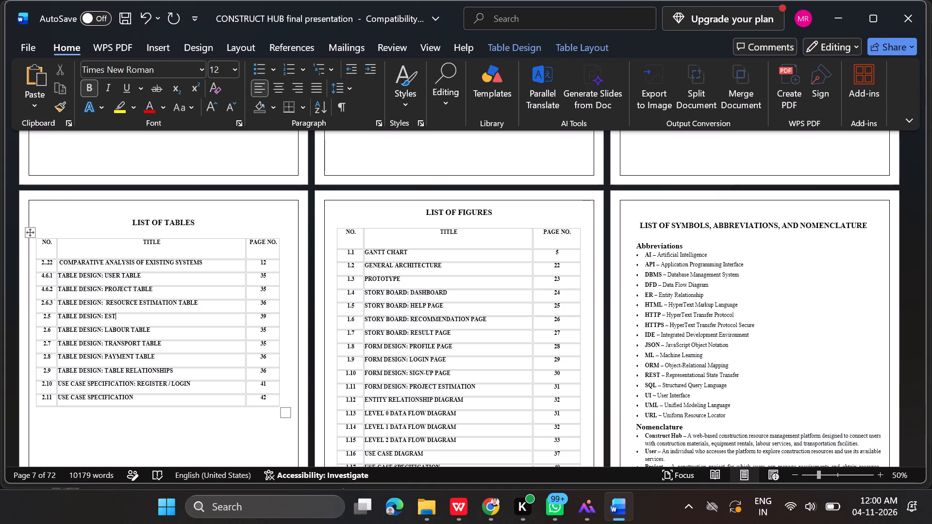
text(IMATE)
key(space)
text(ITEM)
key(space)
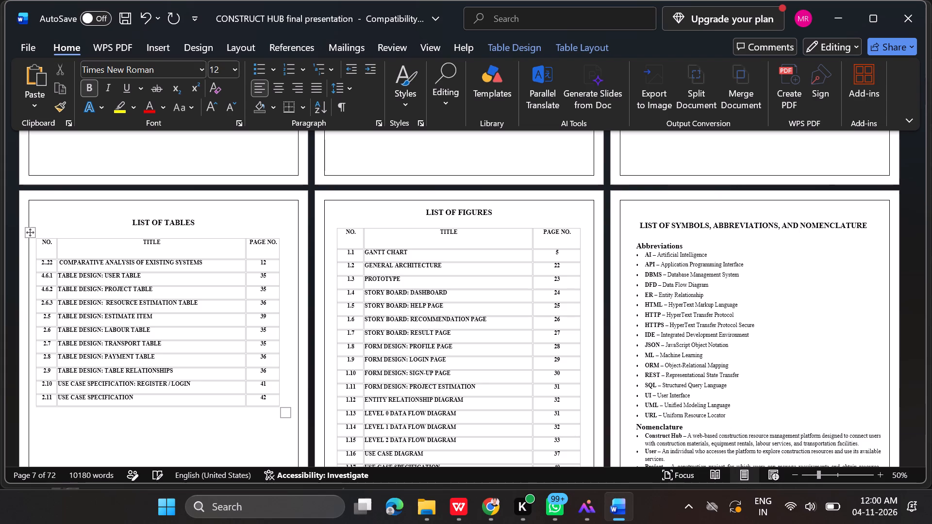
text(TABLE)
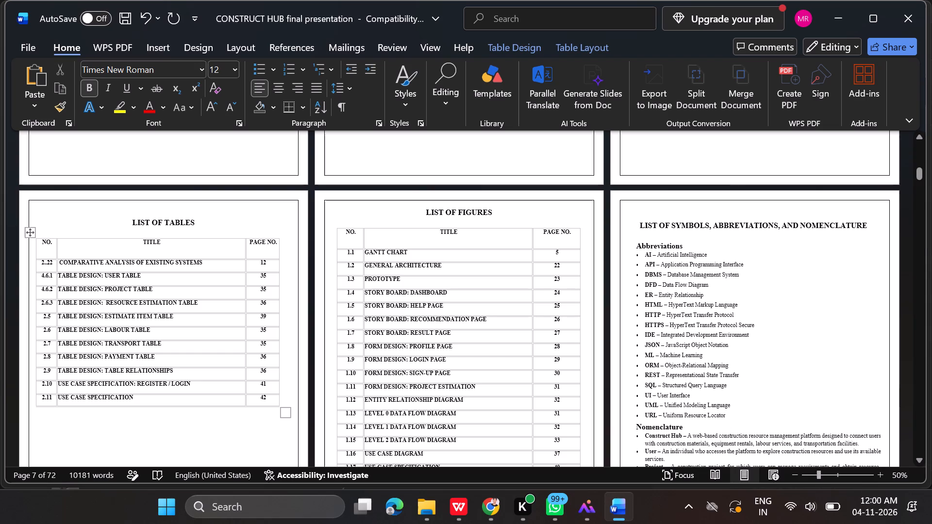
Set the page number of the "TABLE DESIGN: ESTIMATE ITEM TABLE" entry in the List of Tables to 36.
click(267, 318)
key(BackSpace)
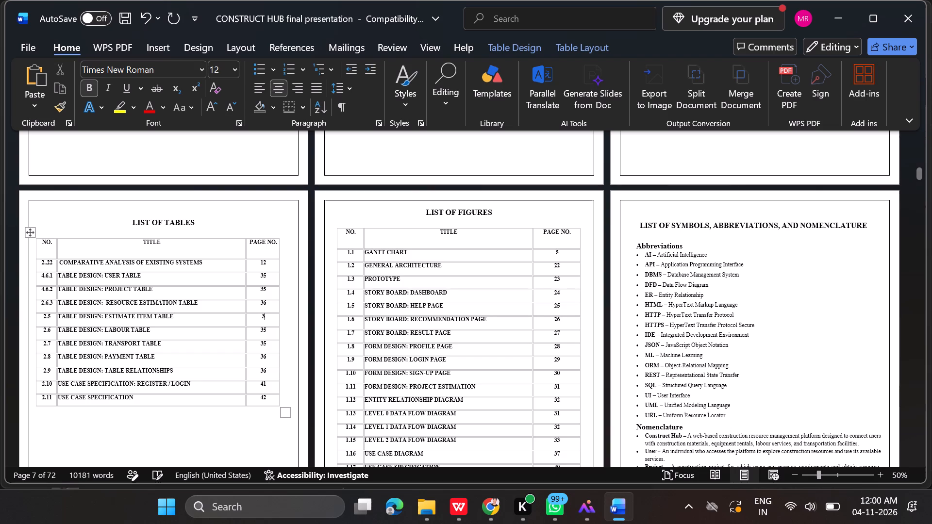
key(6)
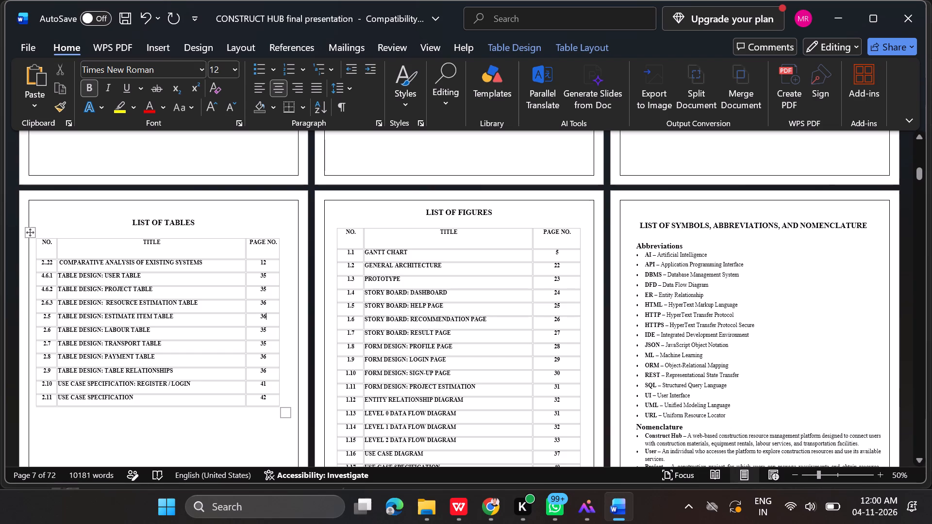
Set the number of the "TABLE DESIGN: ESTIMATE ITEM TABLE" entry in the List of Tables to 2.6.4.
click(50, 316)
key(BackSpace)
key(BackSpace)
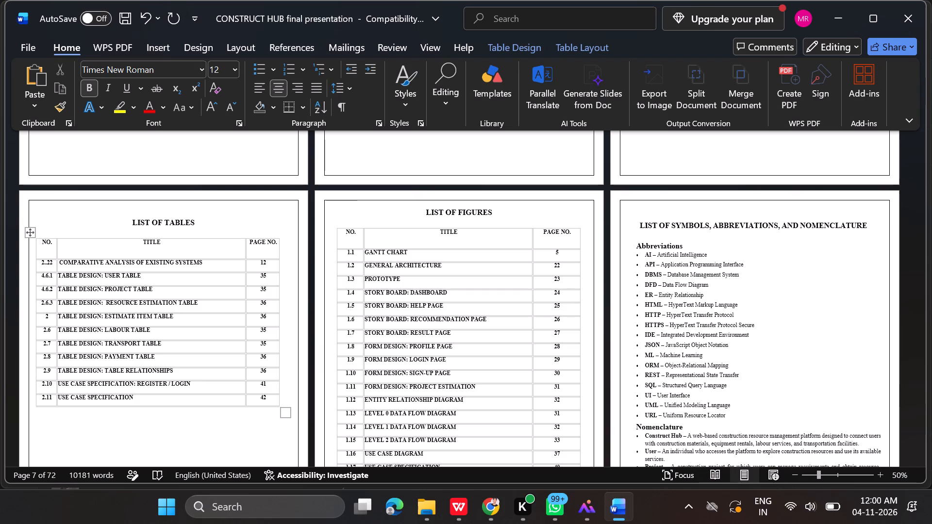
key(period)
key(6)
text(.4)
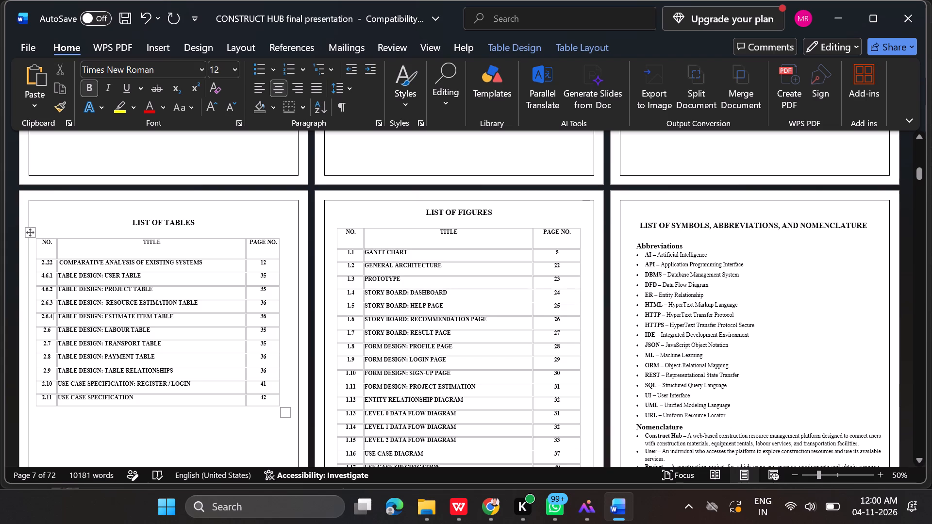
Clear the number of the "TABLE DESIGN: LABOUR TABLE" entry in the List of Tables.
click(51, 329)
key(BackSpace)
key(BackSpace)
key(BackSpace)
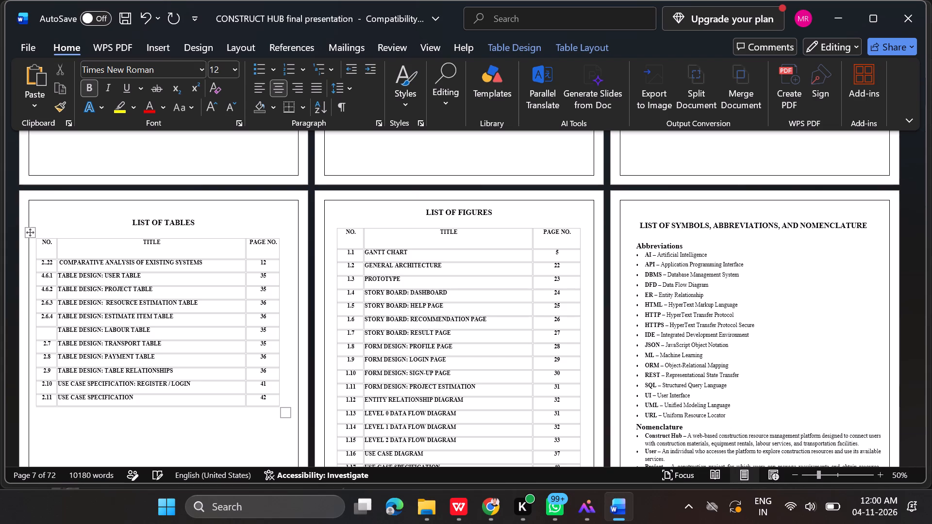
Correct the leading digit of the ESTIMATE ITEM TABLE entry's number so that it reads 4.6.4.
key(Up)
key(Left)
key(Left)
key(BackSpace)
key(4)
Enter 4.6.5 as the number of the "TABLE DESIGN: LABOUR TABLE" entry in the List of Tables.
key(Down)
text(4.6.5)
Replace "LABOUR" with "MATERIAL" in the title of entry 4.6.5 in the List of Tables.
key(Right)
key(Right)
key(Right)
key(Right)
key(Right)
key(Right)
key(Right)
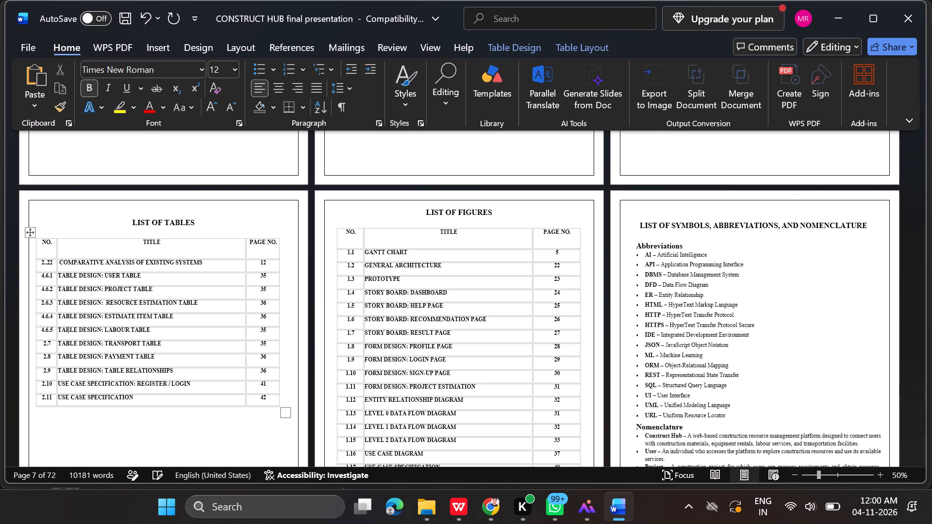
key(Right)
key(Right)
key(Right)
key(Right)
key(Right)
key(Right)
key(Right)
key(Right)
key(Right)
key(Right)
key(Right)
key(Right)
key(Right)
key(Right)
key(Right)
key(Left)
key(BackSpace)
key(BackSpace)
key(BackSpace)
key(BackSpace)
key(BackSpace)
key(BackSpace)
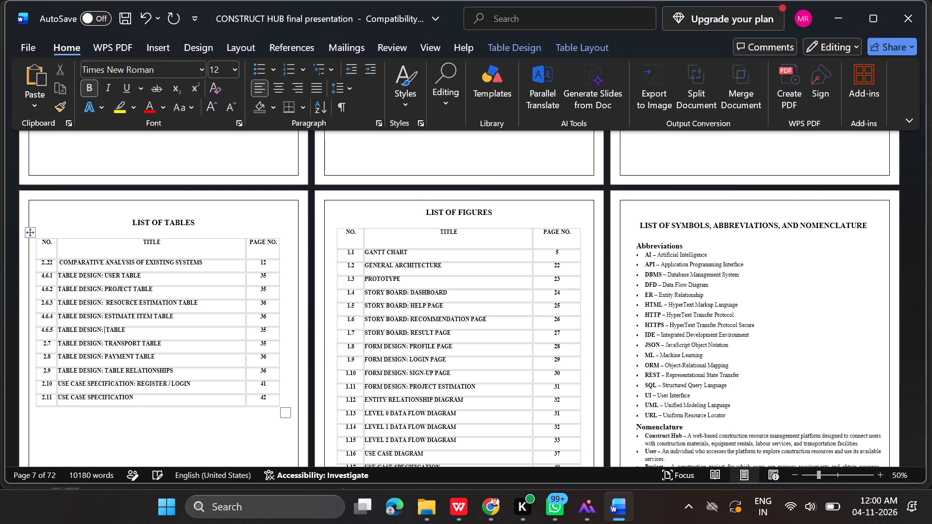
text(MATERIAL)
Set the page number of the "TABLE DESIGN: MATERIAL TABLE" entry in the List of Tables to 37.
key(Right)
key(Right)
key(Right)
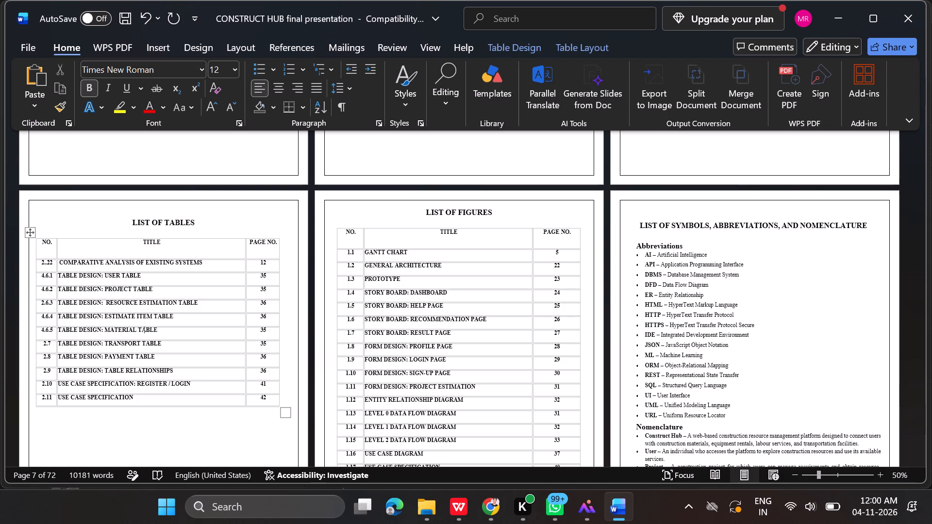
key(Right)
key(Right)
key(Right)
key(Right)
key(Right)
key(Right)
key(BackSpace)
key(7)
Set the number of the "TABLE DESIGN: TRANSPORT TABLE" entry in the List of Tables to 4.6.6.
key(Left)
key(Left)
key(Left)
key(Left)
key(Left)
key(Left)
key(Left)
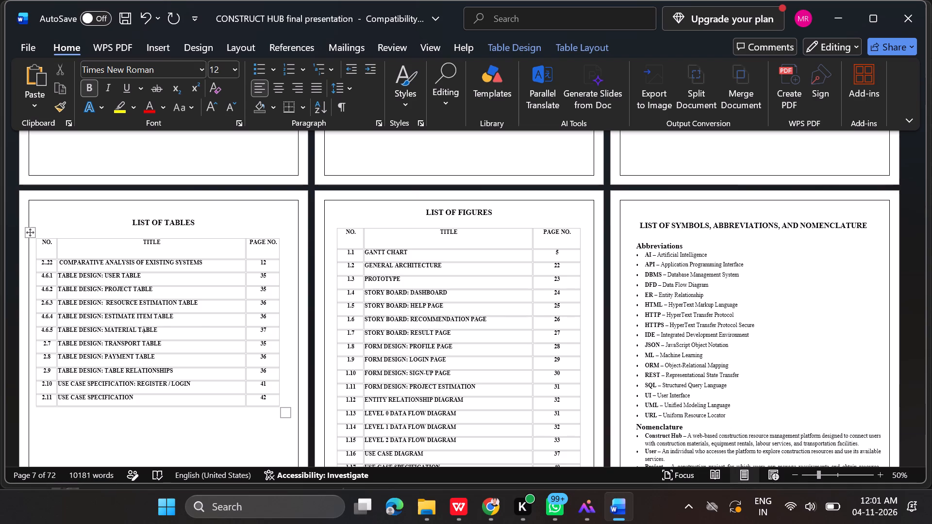
key(Left)
key(Left)
key(Left)
key(Left)
key(Down)
key(Home)
key(Left)
key(Left)
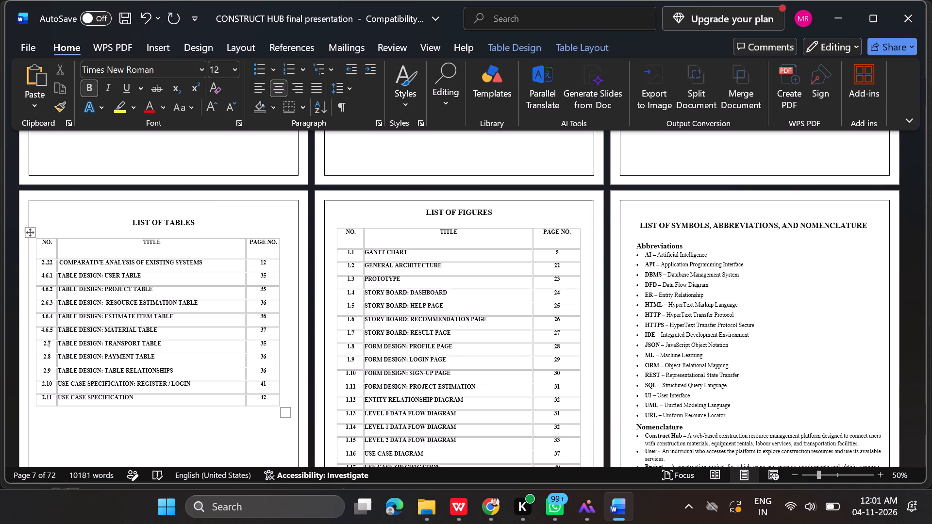
key(Left)
key(Left)
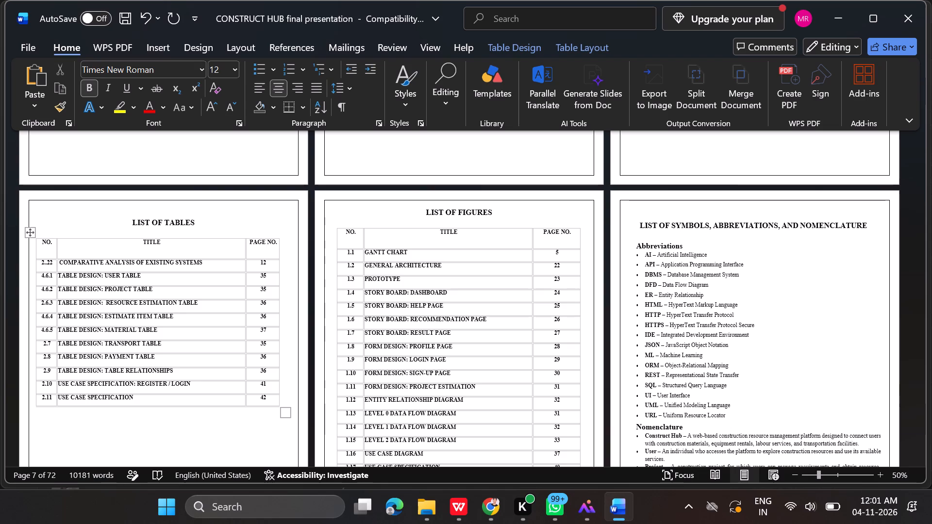
key(4)
key(period)
text(6.)
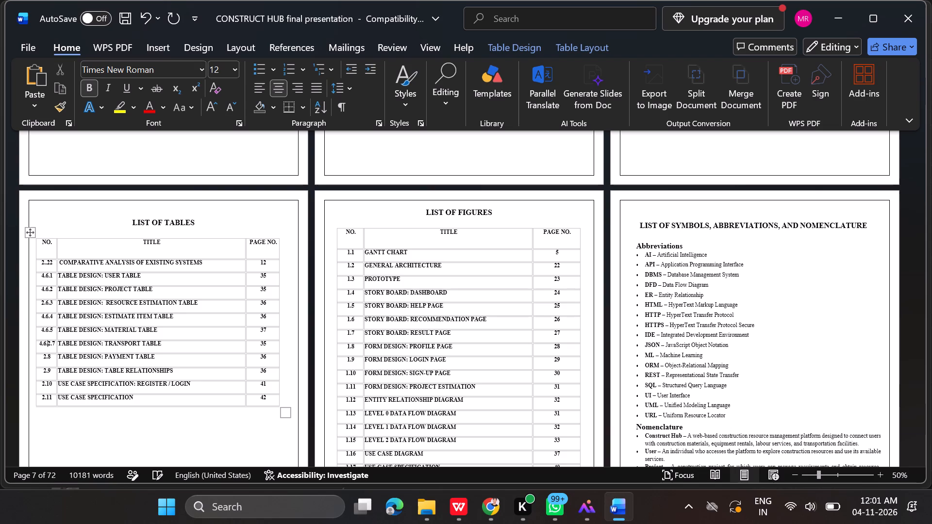
key(6)
key(Right)
key(Right)
key(Right)
key(BackSpace)
key(BackSpace)
key(BackSpace)
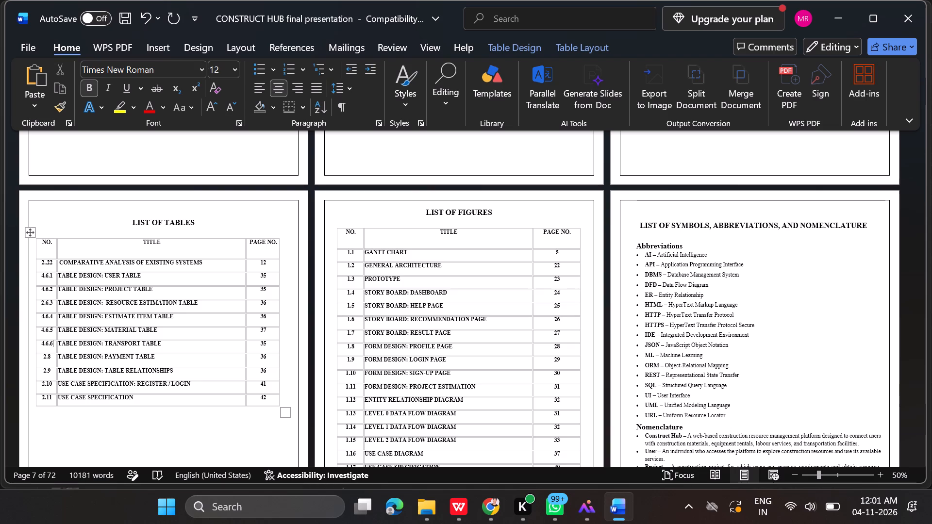
Replace "TRANSPORT" with "ORDER" in the title of entry 4.6.6 in the List of Tables.
key(Down)
key(Down)
key(Down)
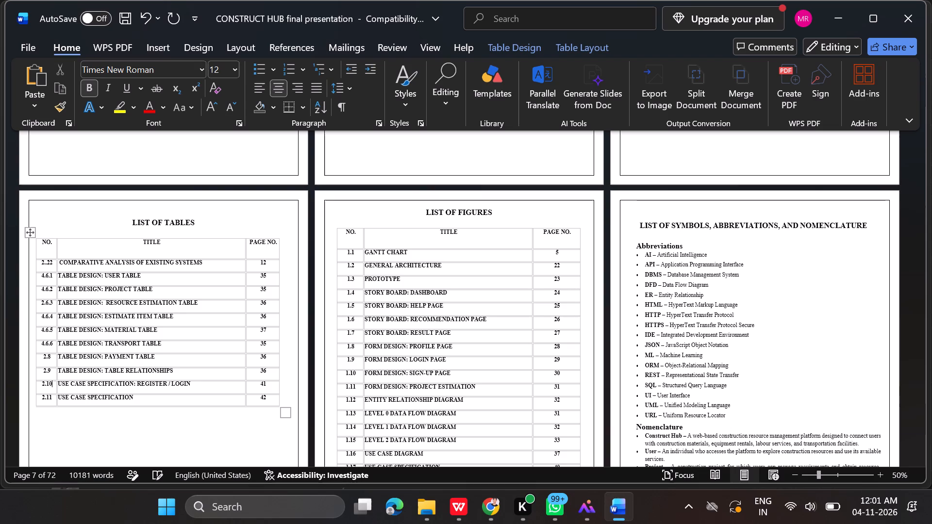
key(Left)
key(Up)
key(Up)
key(Up)
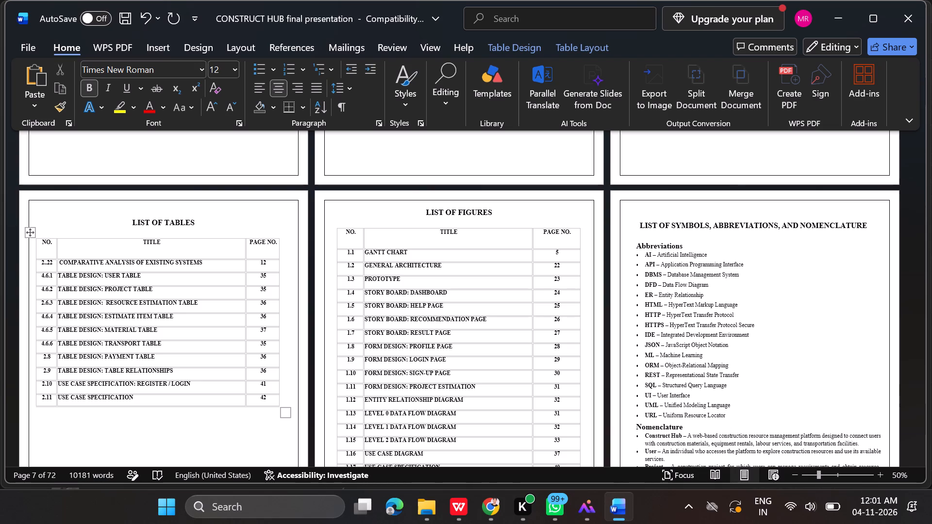
key(Right)
key(Right)
key(Right)
key(Right)
key(Right)
key(Right)
key(Right)
key(Right)
key(Right)
key(Right)
key(Right)
key(Right)
key(Right)
key(Right)
key(Right)
key(Right)
key(Right)
key(Right)
key(Right)
key(Right)
key(Right)
key(Right)
key(Right)
key(Right)
key(Right)
key(Right)
key(Right)
key(Left)
key(Left)
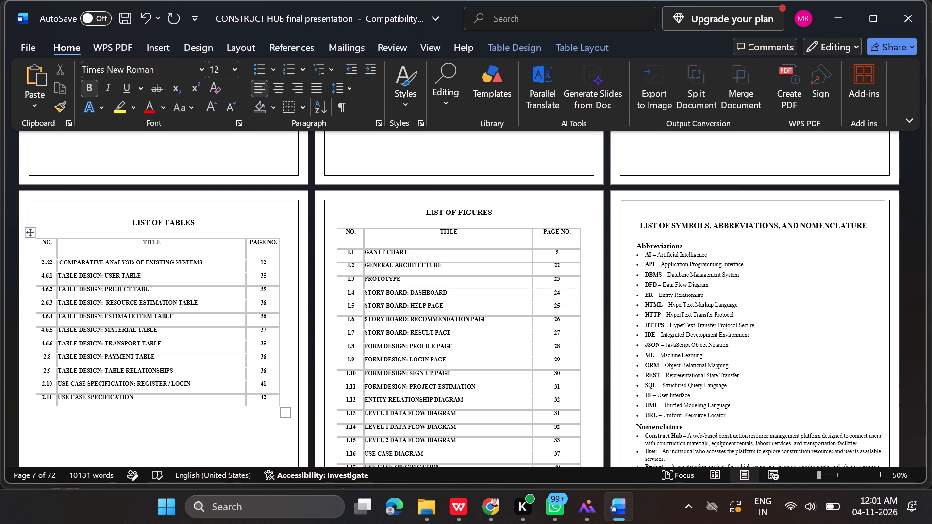
key(Left)
key(Left)
key(Left)
key(Left)
key(BackSpace)
key(BackSpace)
key(BackSpace)
key(BackSpace)
key(BackSpace)
key(BackSpace)
key(BackSpace)
key(BackSpace)
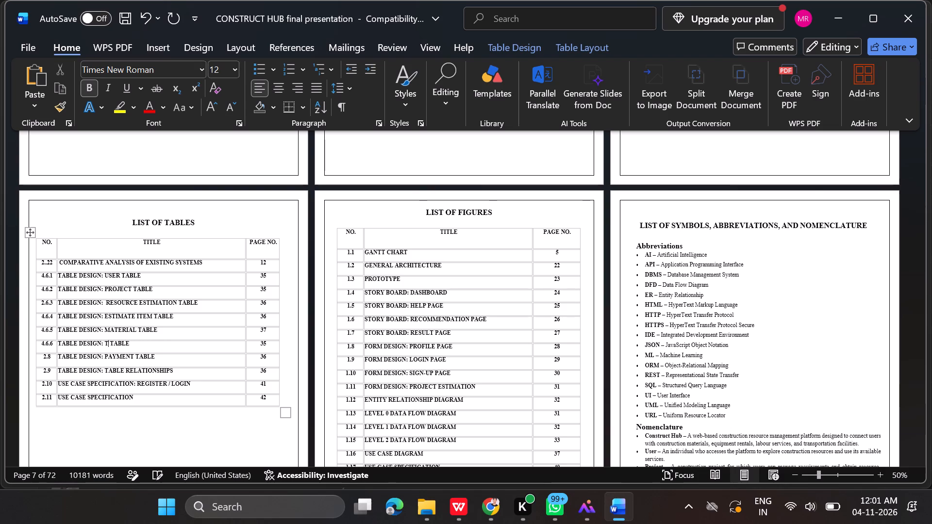
key(BackSpace)
key(o)
text(RDER)
key(space)
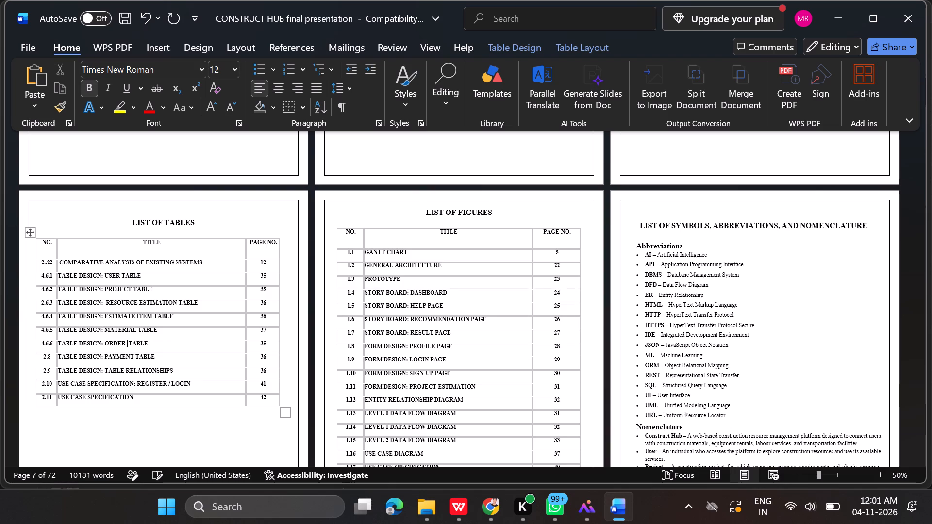
key(BackSpace)
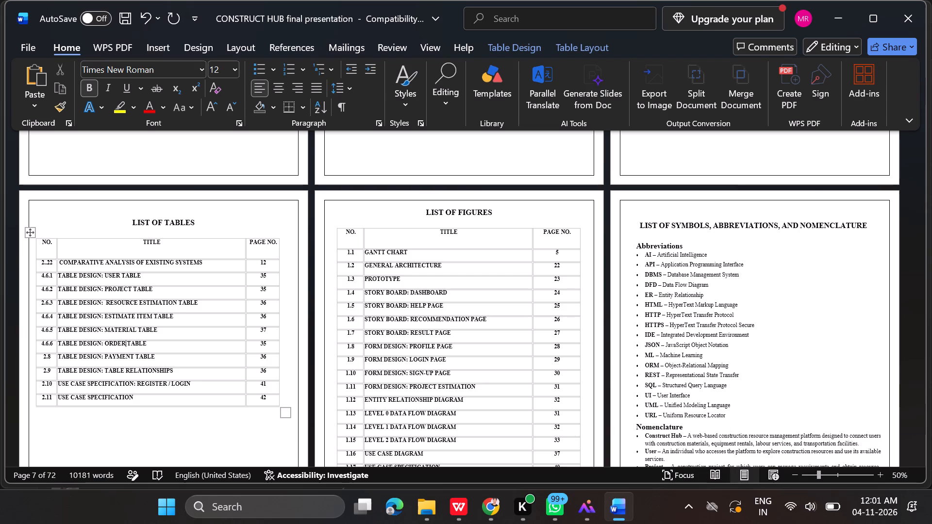
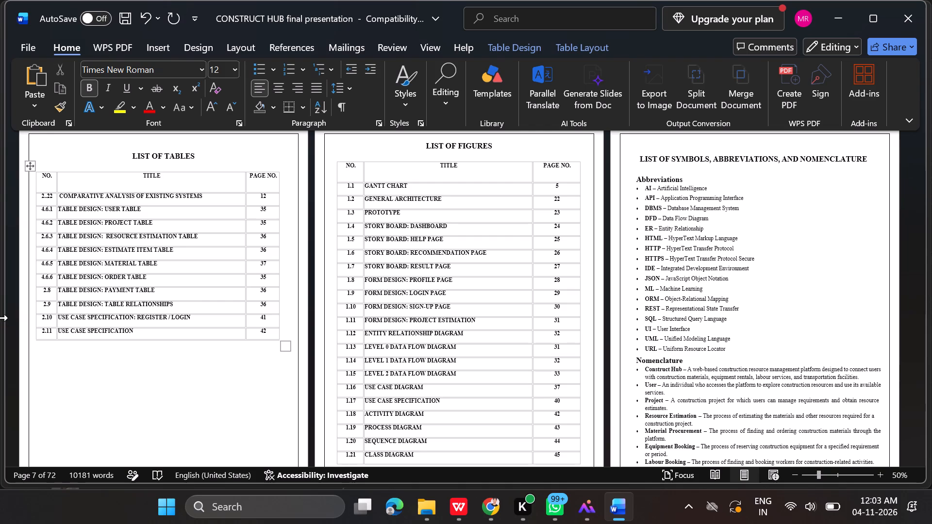
Replace the number of the "TABLE DESIGN: PAYMENT TABLE" entry in the List of Tables with the prefix "4.6.".
click(54, 289)
key(BackSpace)
key(BackSpace)
key(BackSpace)
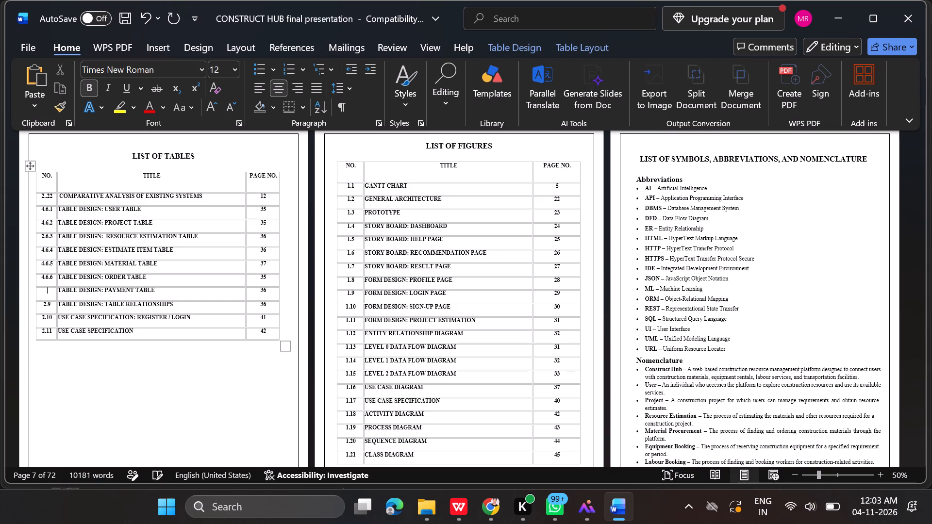
key(4)
key(period)
key(6)
key(period)
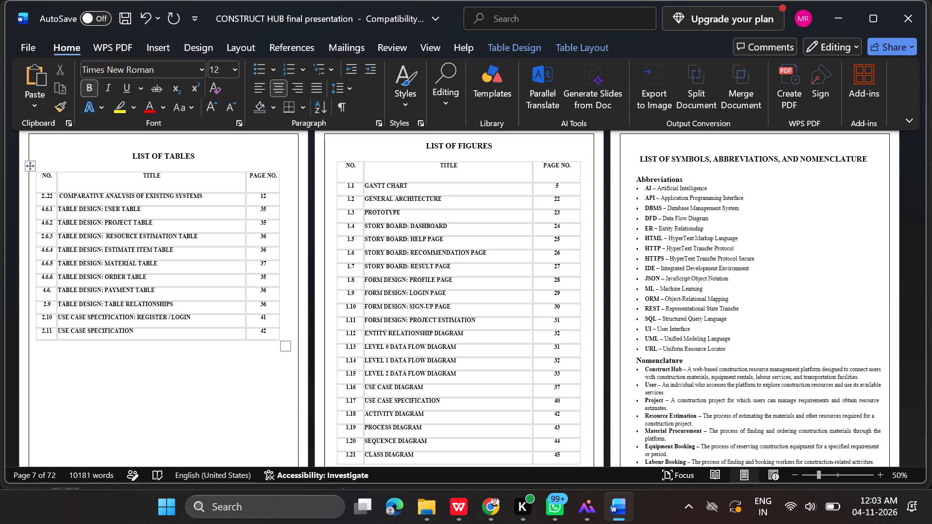
Set the page number of the "TABLE DESIGN: ORDER TABLE" entry in the List of Tables to 38.
click(270, 293)
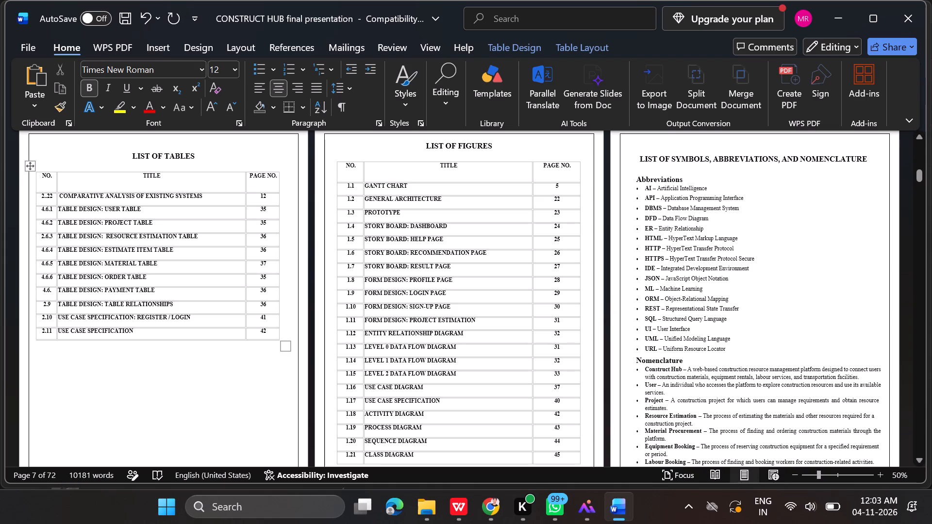
click(273, 278)
key(BackSpace)
key(8)
Set the page number of the "TABLE DESIGN: PAYMENT TABLE" entry in the List of Tables to 39.
click(270, 288)
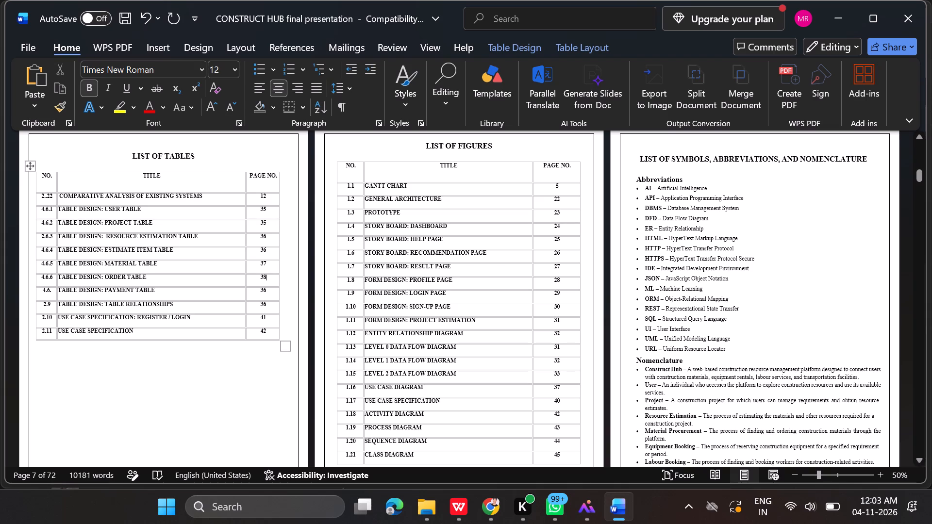
click(270, 291)
key(BackSpace)
key(9)
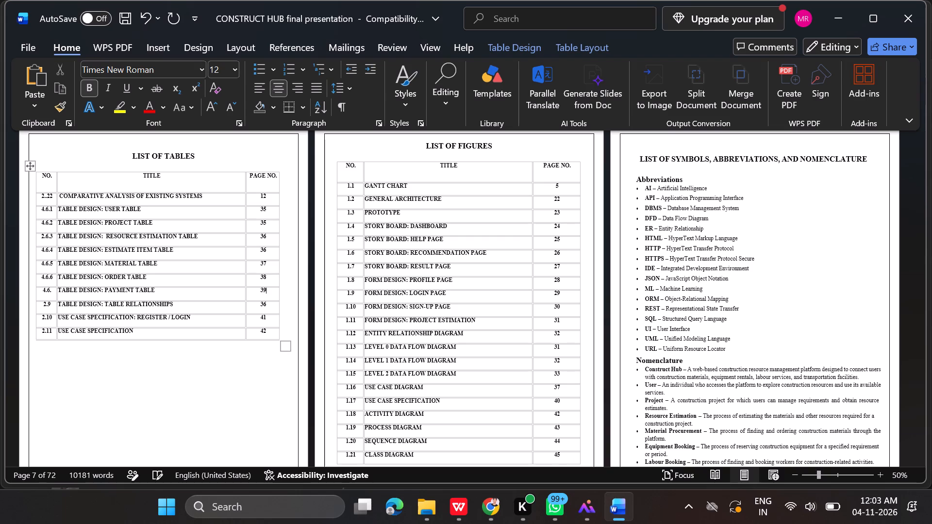
Replace "PAYMENT" with "ORDER ITEM" in the title of the "TABLE DESIGN: PAYMENT TABLE" entry in the List of Tables.
click(134, 292)
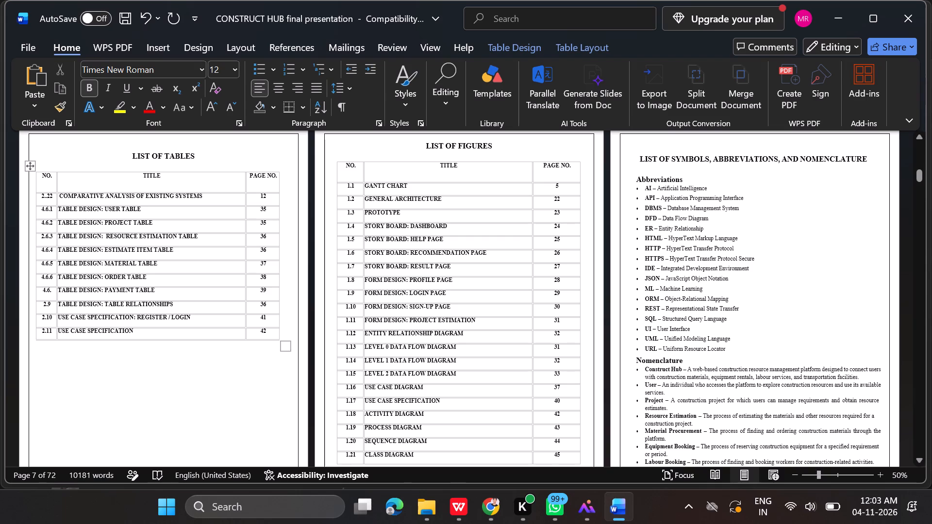
key(BackSpace)
key(BackSpace)
key(BackSpace)
key(BackSpace)
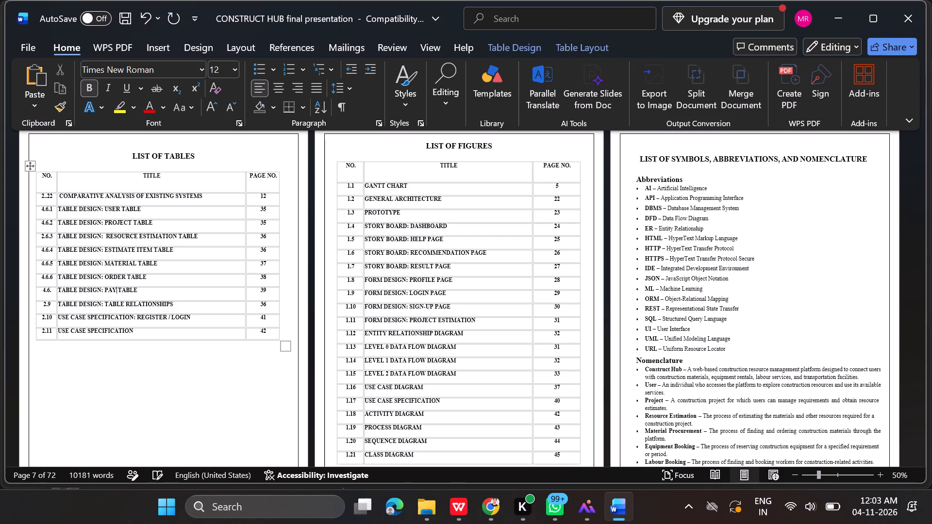
key(BackSpace)
key(BackSpace)
key(BackSpace)
key(BackSpace)
key(space)
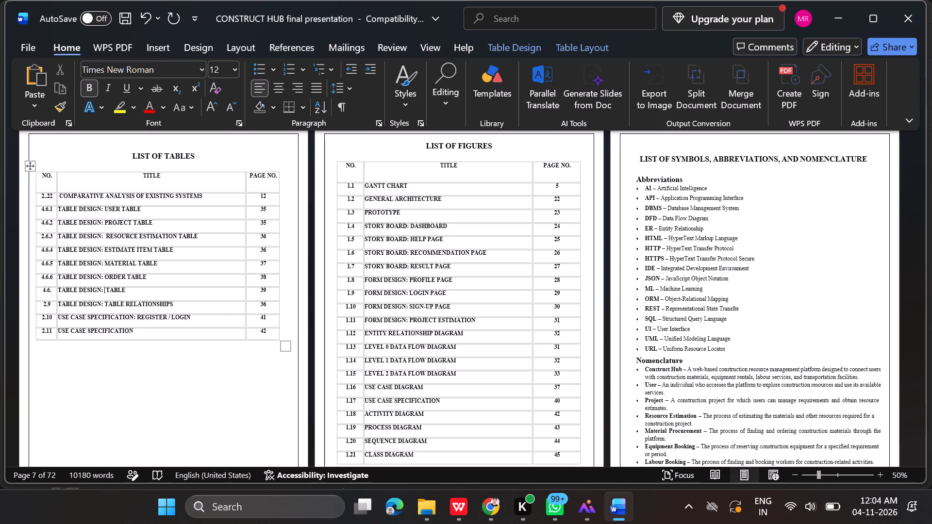
text(ORDER ITEM)
Complete the number of the "TABLE DESIGN: ORDER ITEM TABLE" entry in the List of Tables as 4.6.7.
key(Left)
key(Left)
key(Left)
key(Left)
key(Left)
key(Left)
key(Left)
key(Left)
key(Left)
key(Left)
key(Left)
key(Left)
key(Left)
key(Left)
key(Left)
key(Left)
key(Left)
key(Left)
key(Left)
key(Left)
key(Left)
key(Left)
key(Left)
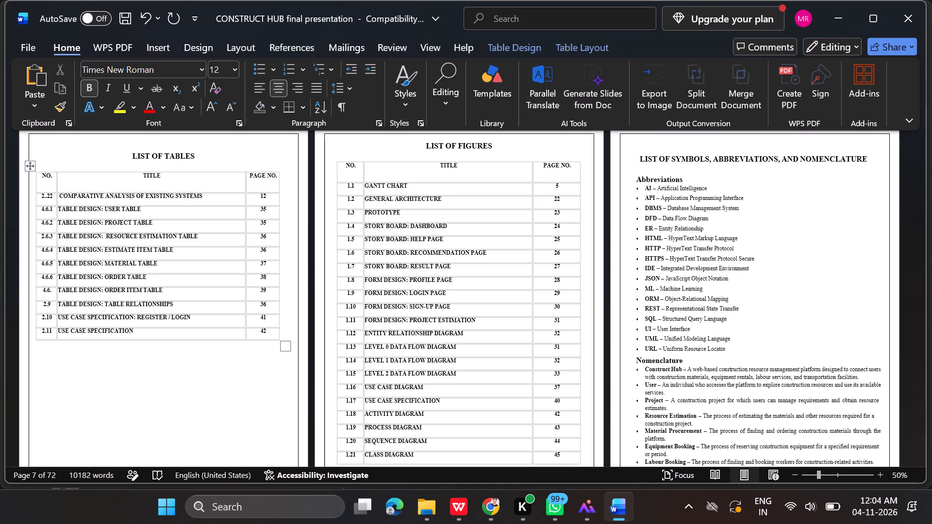
key(7)
Set the number of the "TABLE DESIGN: TABLE RELATIONSHIPS" entry in the List of Tables to 4.6.8.
key(Down)
key(BackSpace)
key(BackSpace)
key(BackSpace)
key(4)
text(.6.8)
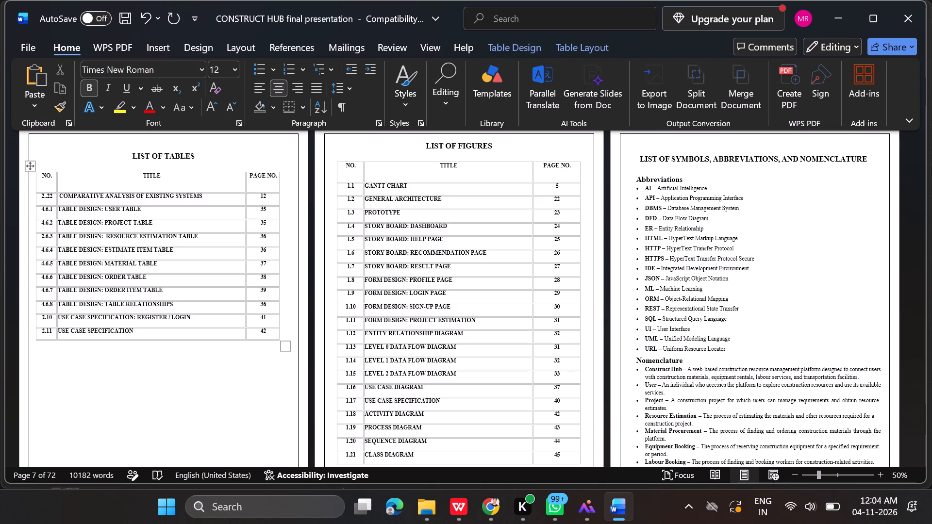
Set the page number of the "TABLE DESIGN: TABLE RELATIONSHIPS" entry in the List of Tables to 39.
key(Right)
key(Right)
key(Right)
key(Right)
key(Right)
key(Right)
key(Right)
key(Right)
key(Right)
key(Right)
key(Right)
key(Right)
key(Right)
key(Right)
key(Right)
key(Right)
key(Right)
key(Right)
key(Right)
key(Right)
key(Right)
key(Right)
key(Right)
key(Right)
key(Right)
key(Right)
key(Right)
key(Right)
key(Right)
key(Right)
key(Right)
key(Right)
key(Right)
key(Right)
key(Right)
key(Right)
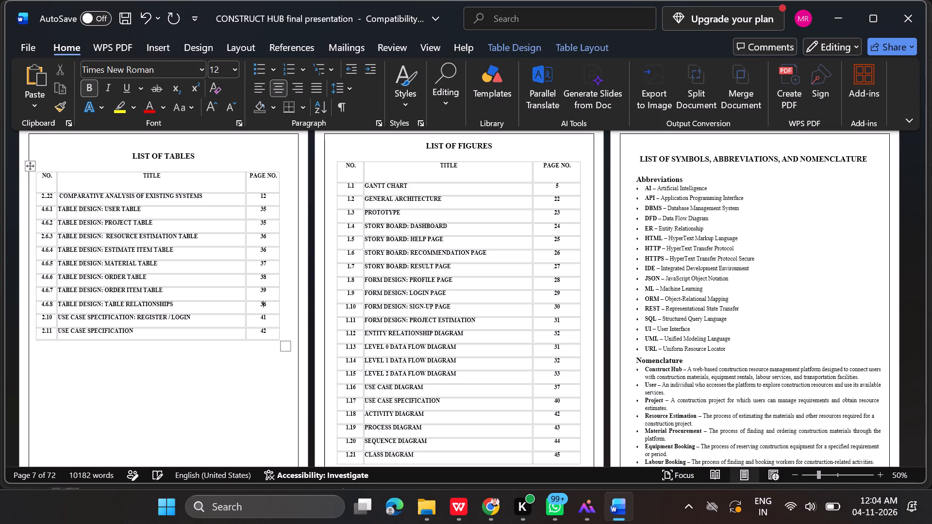
key(Right)
key(BackSpace)
key(9)
Set the number of the "USE CASE SPECIFICATION: REGISTER / LOGIN" entry in the List of Tables to 4.6.9.
key(Left)
key(Left)
key(Left)
key(Left)
key(Left)
key(Left)
key(Left)
key(Left)
key(Left)
key(Left)
key(Left)
key(Left)
key(Left)
key(Left)
key(Left)
key(Left)
key(Left)
key(Left)
key(Left)
key(Left)
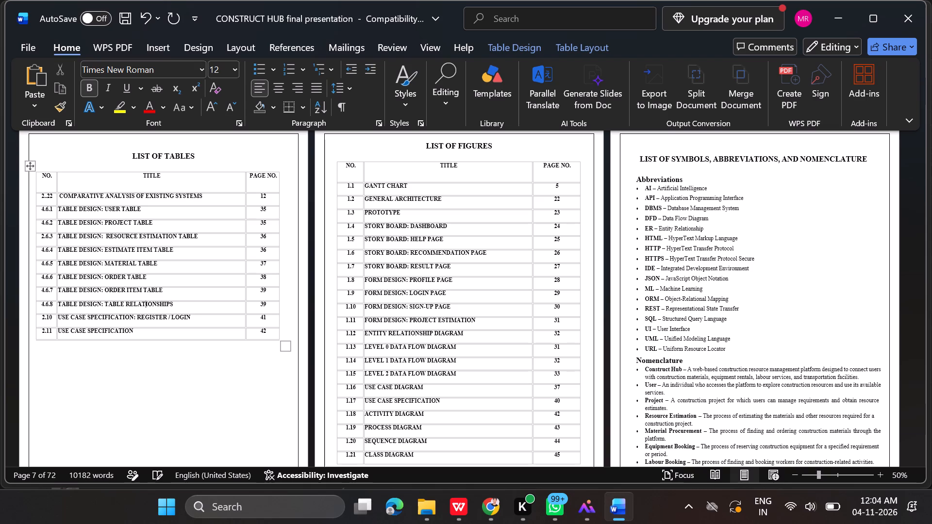
key(Down)
key(Left)
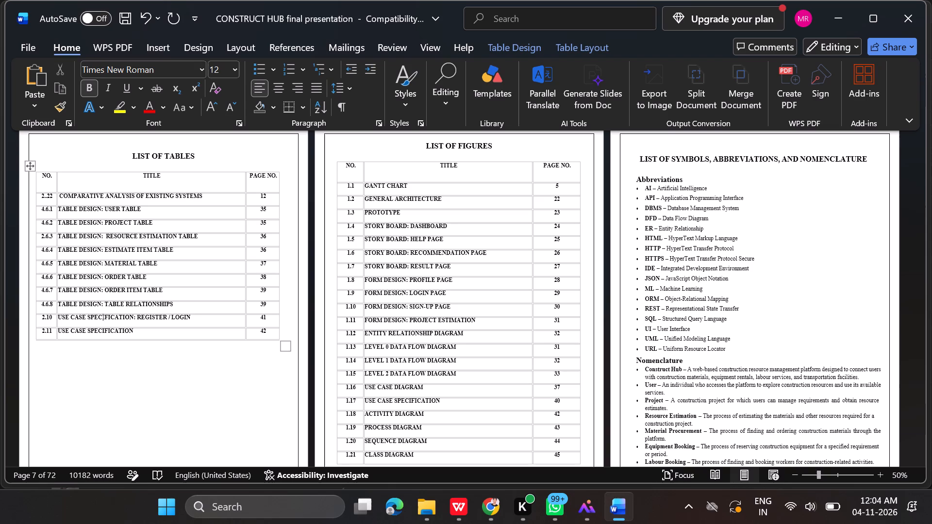
key(Up)
key(Left)
key(Left)
key(Left)
key(Left)
key(Left)
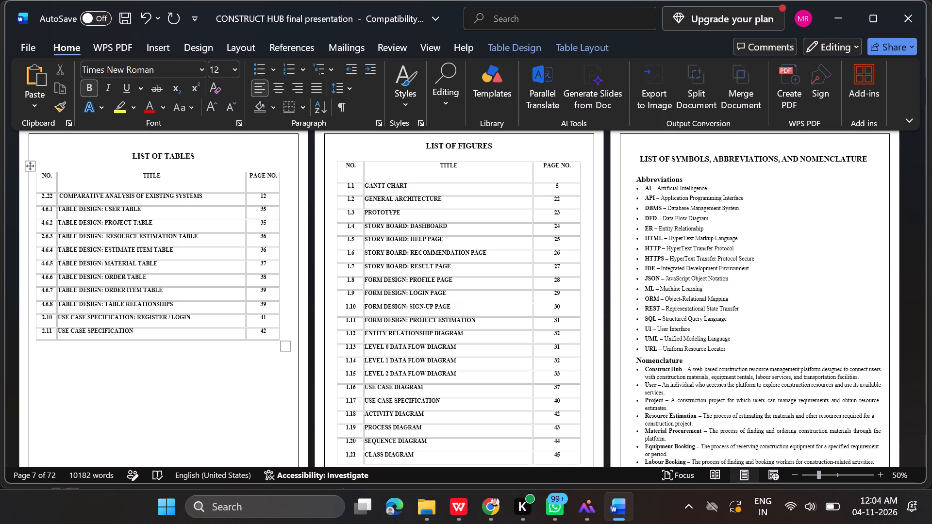
key(Left)
key(Left)
key(Left)
key(Left)
key(Left)
key(Left)
key(Left)
key(Left)
key(Left)
key(Down)
key(BackSpace)
key(BackSpace)
key(BackSpace)
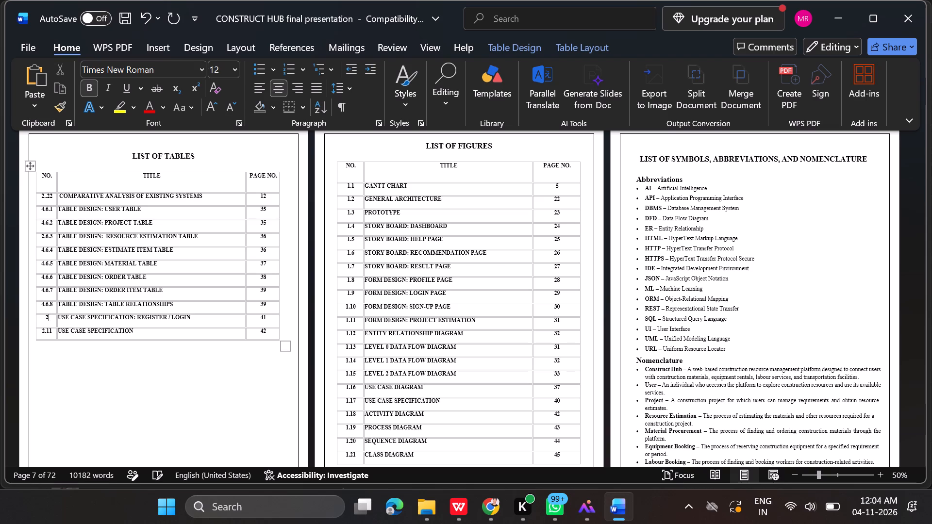
key(BackSpace)
key(4)
text(.6)
text(.9)
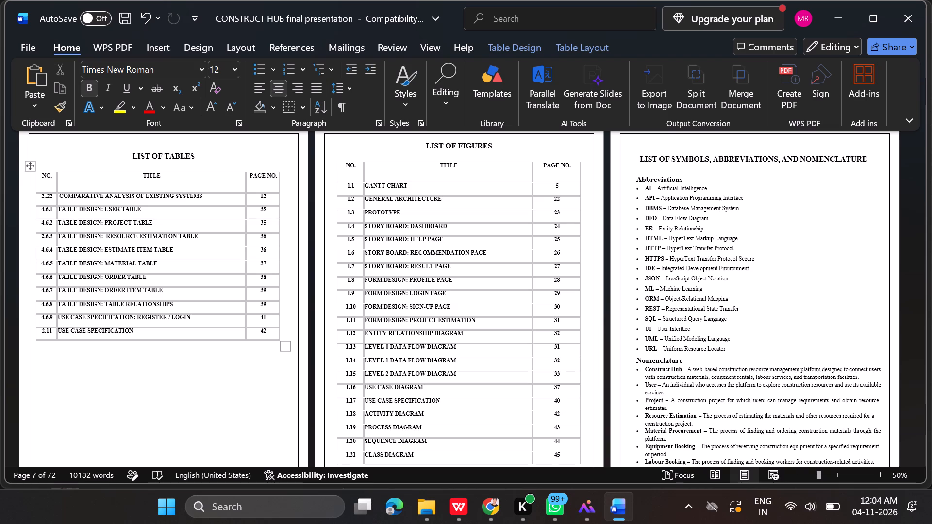
Replace the title of entry 4.6.9 in the List of Tables with "TABLE DESIGN: EQUIPMENT BOOKING TABLE".
key(Right)
key(Right)
key(Right)
key(Right)
key(Right)
key(Right)
key(Right)
key(Right)
key(Right)
key(Right)
key(Right)
key(Right)
key(Right)
key(Right)
key(Right)
key(Right)
key(Right)
key(Right)
key(Right)
key(Right)
key(Right)
key(Right)
key(Right)
key(Right)
key(Right)
key(Right)
key(Right)
key(Right)
key(Right)
key(Right)
key(Right)
key(Right)
key(Right)
key(Right)
key(Right)
key(Right)
key(Right)
key(Right)
key(Right)
key(Right)
key(Right)
key(BackSpace)
key(BackSpace)
key(BackSpace)
key(BackSpace)
key(BackSpace)
key(BackSpace)
key(BackSpace)
key(BackSpace)
key(BackSpace)
key(BackSpace)
key(BackSpace)
key(BackSpace)
key(BackSpace)
key(BackSpace)
key(BackSpace)
key(BackSpace)
key(BackSpace)
key(BackSpace)
key(BackSpace)
key(BackSpace)
key(BackSpace)
key(BackSpace)
key(BackSpace)
key(BackSpace)
key(BackSpace)
key(BackSpace)
key(BackSpace)
key(BackSpace)
key(BackSpace)
key(BackSpace)
key(BackSpace)
key(BackSpace)
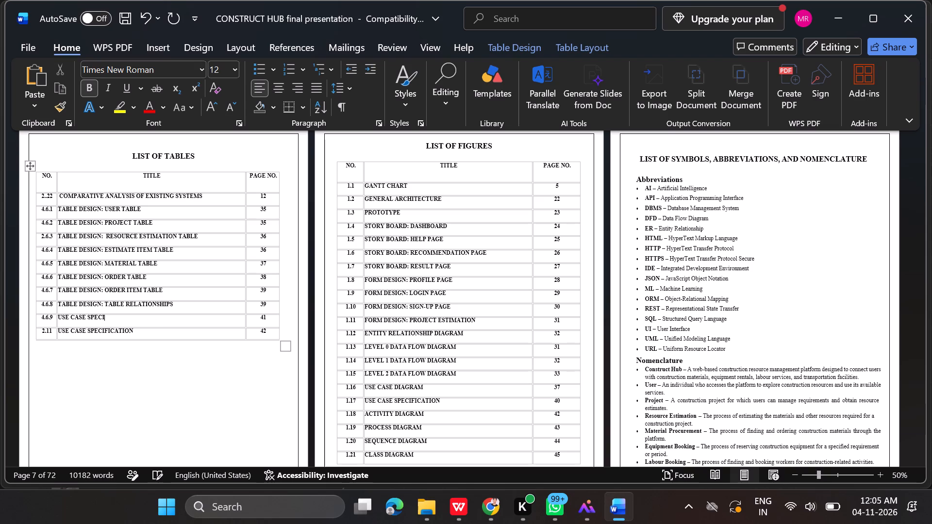
key(BackSpace)
key(BackSpace)
key(BackSpace)
key(BackSpace)
key(BackSpace)
text(TABLE)
key(space)
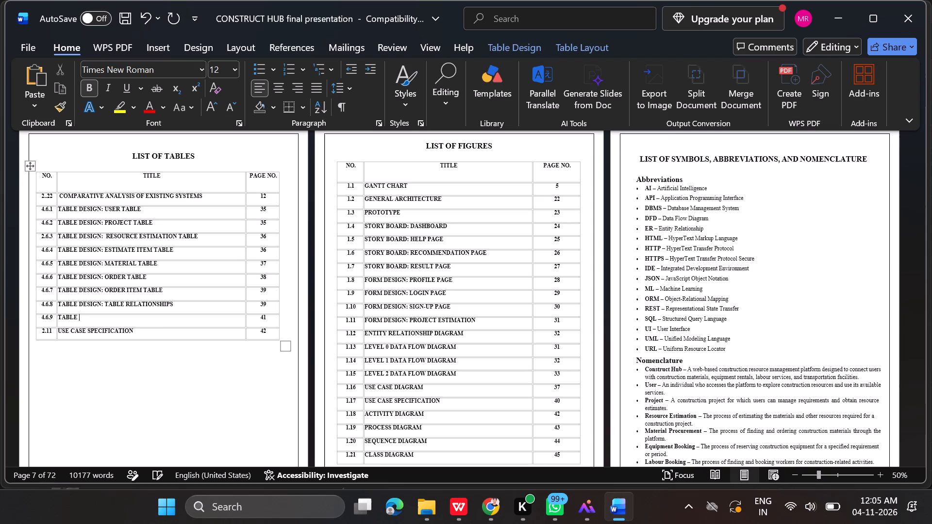
text(DESIGN)
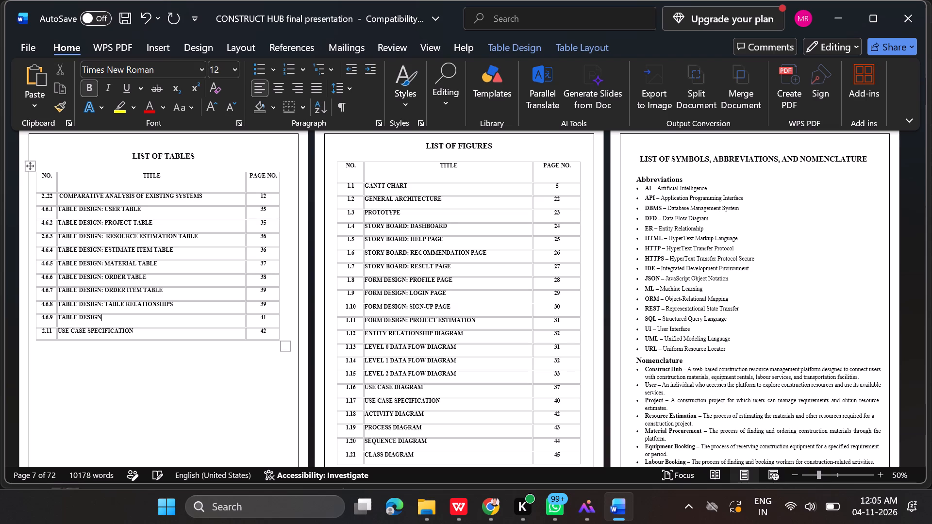
key(shift+colon)
key(space)
text(EQUIPMENT)
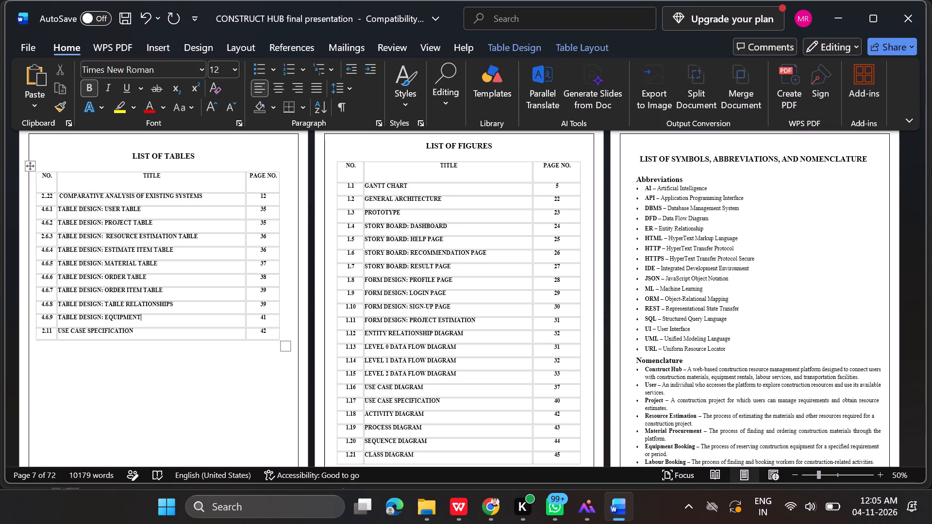
key(space)
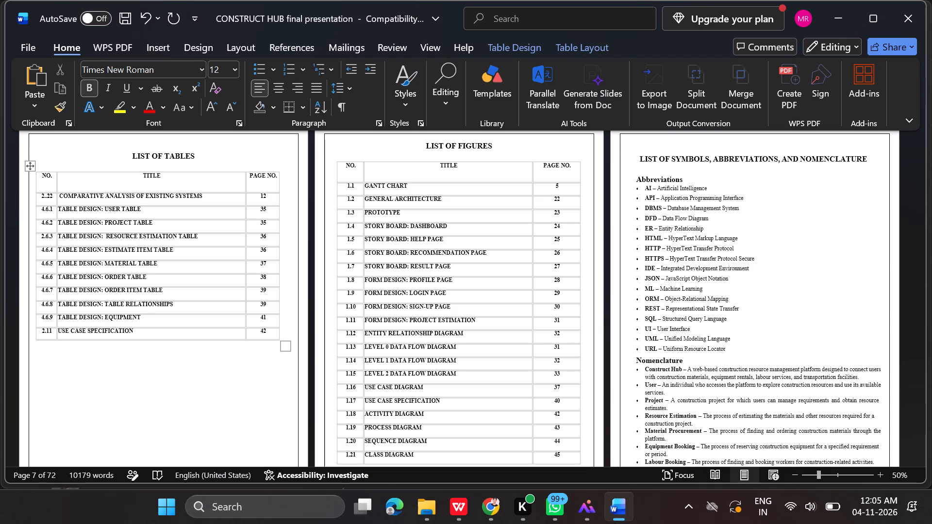
text(BOOKING TABLE)
Set the page number of the "TABLE DESIGN: EQUIPMENT BOOKING TABLE" entry in the List of Tables to 40.
key(Right)
key(Right)
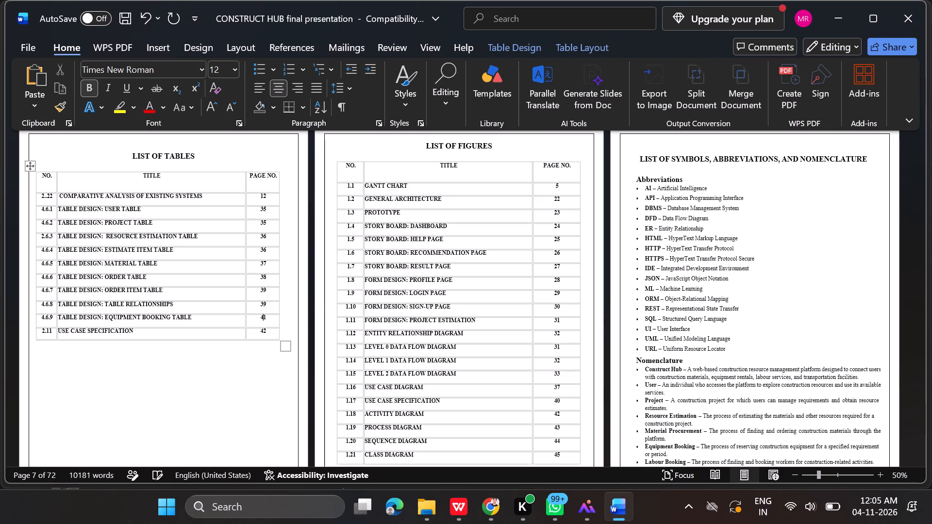
key(Right)
key(BackSpace)
key(0)
Insert an empty row above the "USE CASE SPECIFICATION" entry in the List of Tables.
key(Down)
click(164, 393)
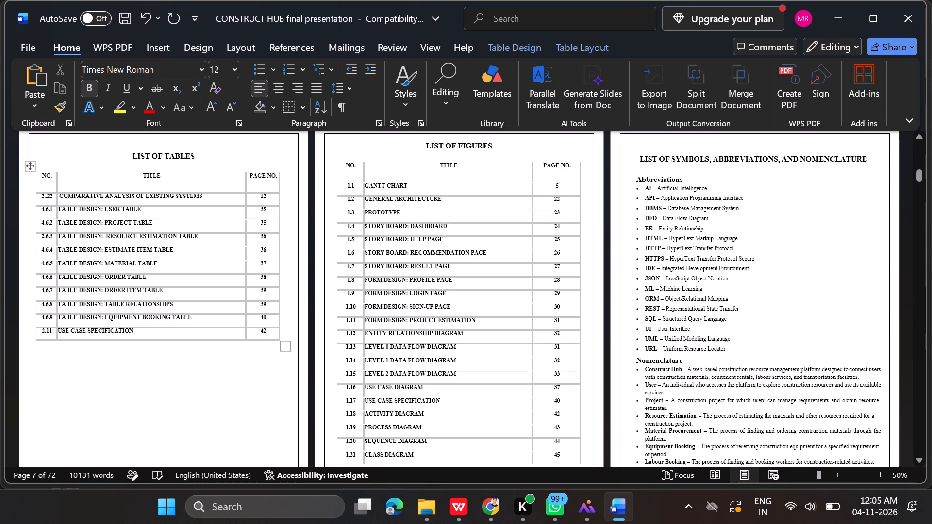
click(191, 333)
double_click(191, 333)
triple_click(191, 333)
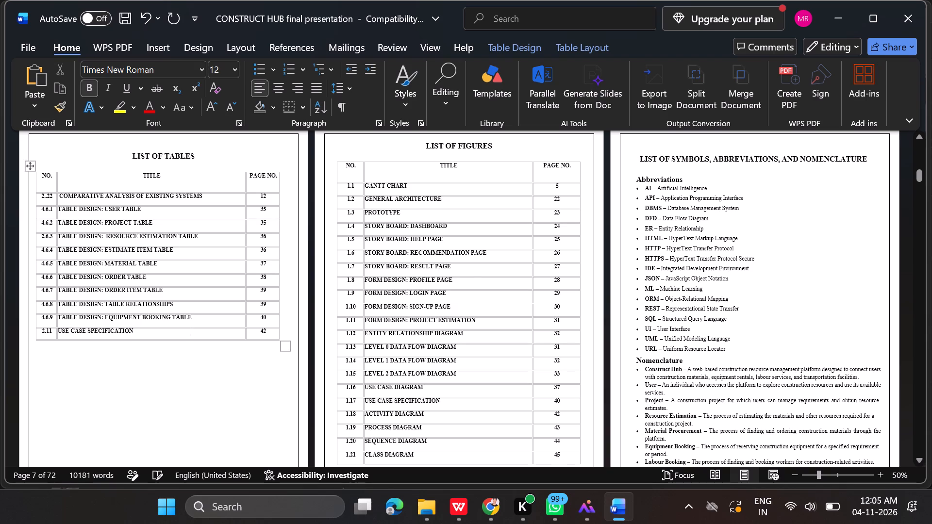
double_click(191, 333)
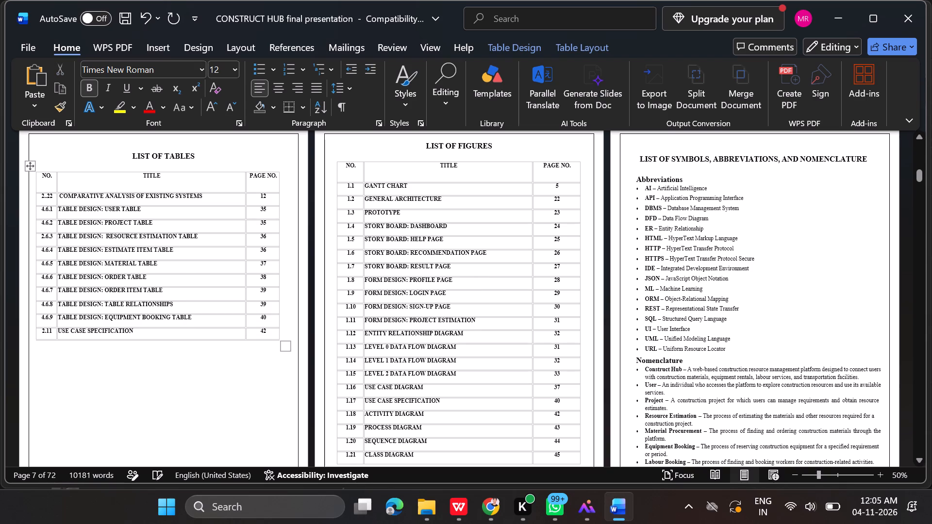
click(217, 336)
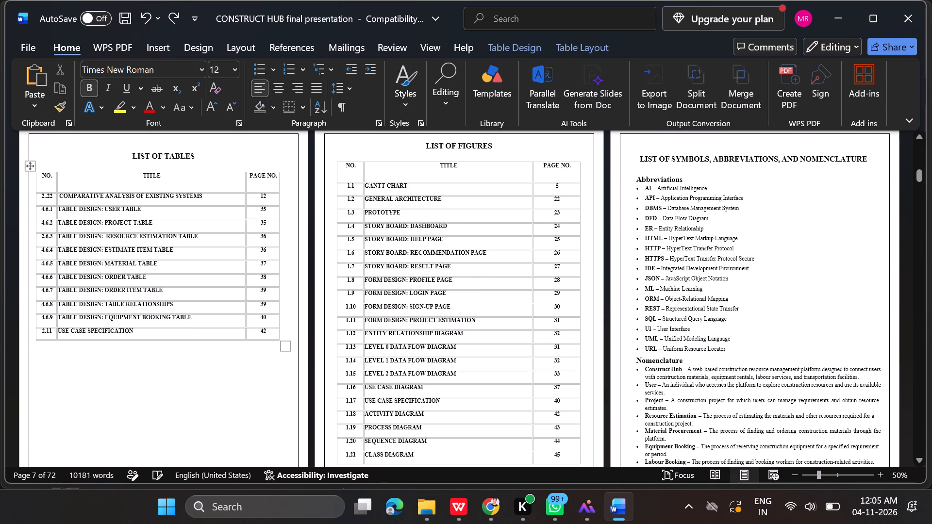
right_click(217, 336)
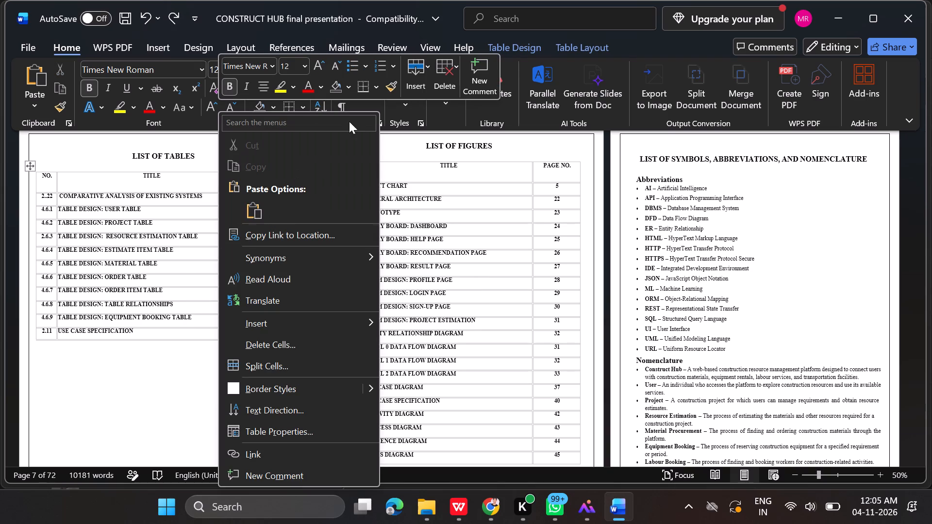
click(420, 77)
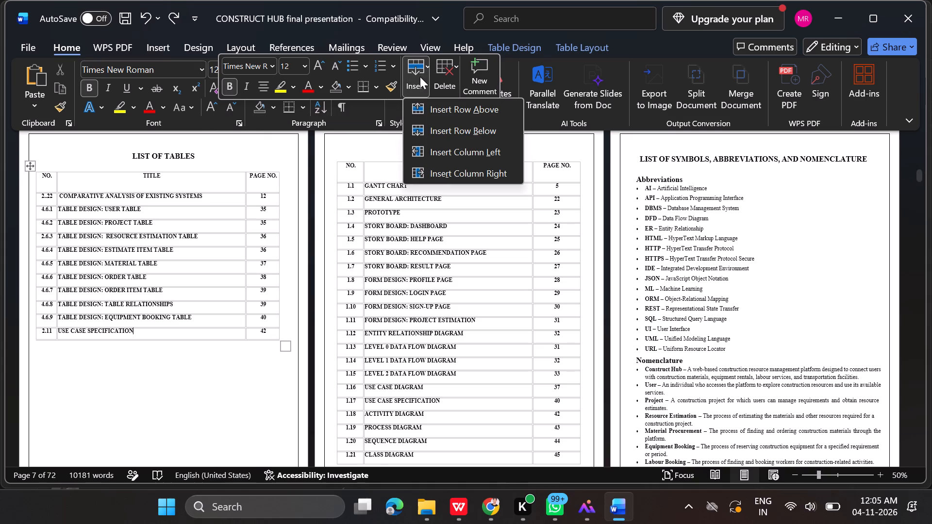
click(444, 109)
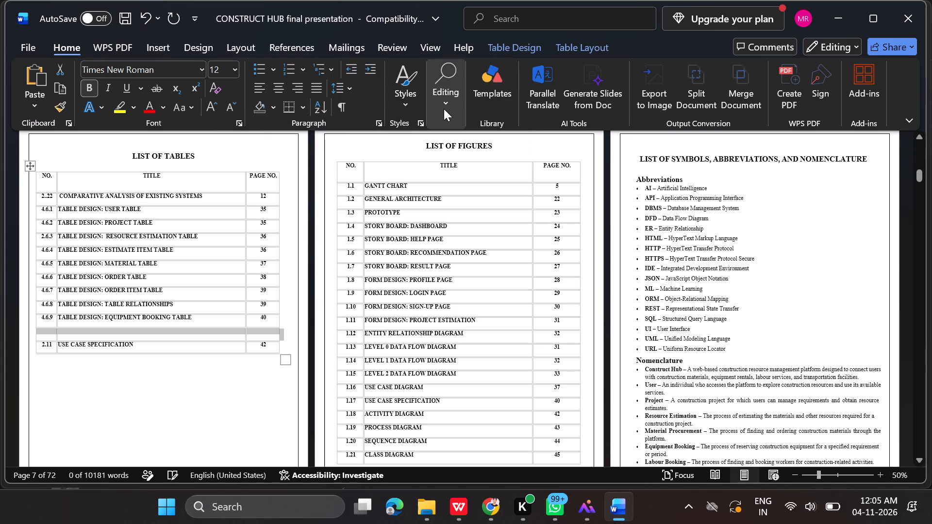
click(230, 409)
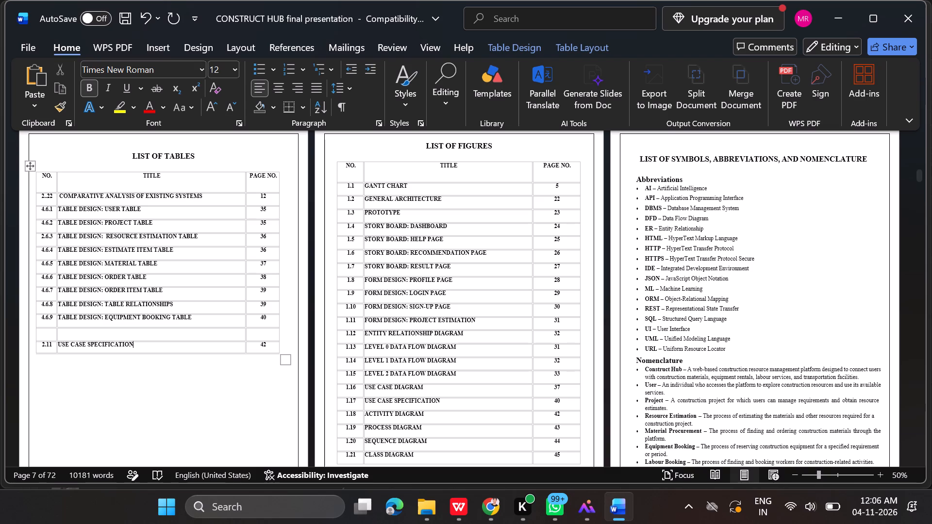
Enter 4.6.10 as the number of the empty row below the "TABLE DESIGN: EQUIPMENT BOOKING TABLE" entry.
click(49, 331)
key(4)
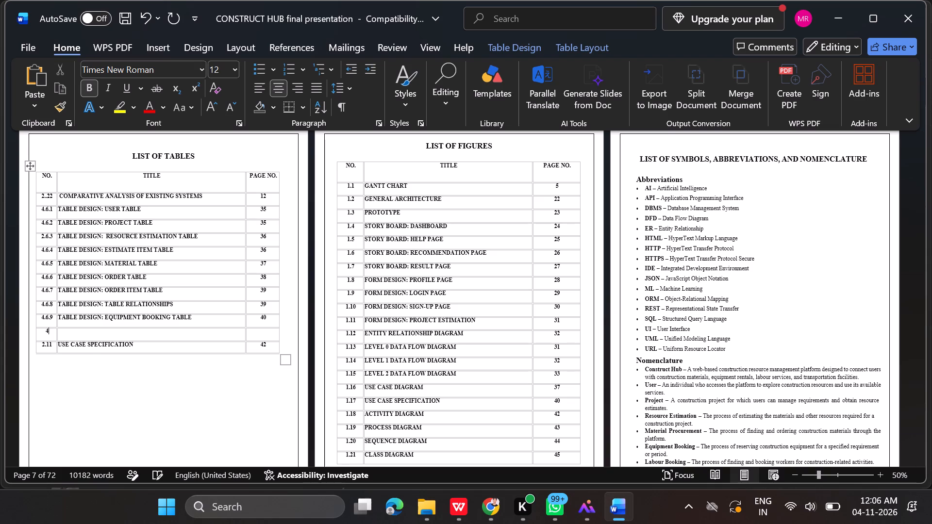
key(period)
text(6.10)
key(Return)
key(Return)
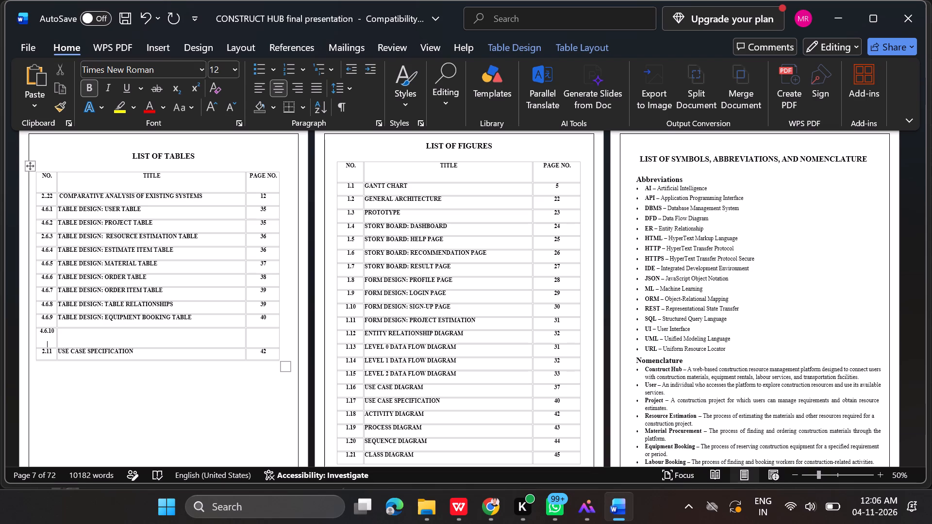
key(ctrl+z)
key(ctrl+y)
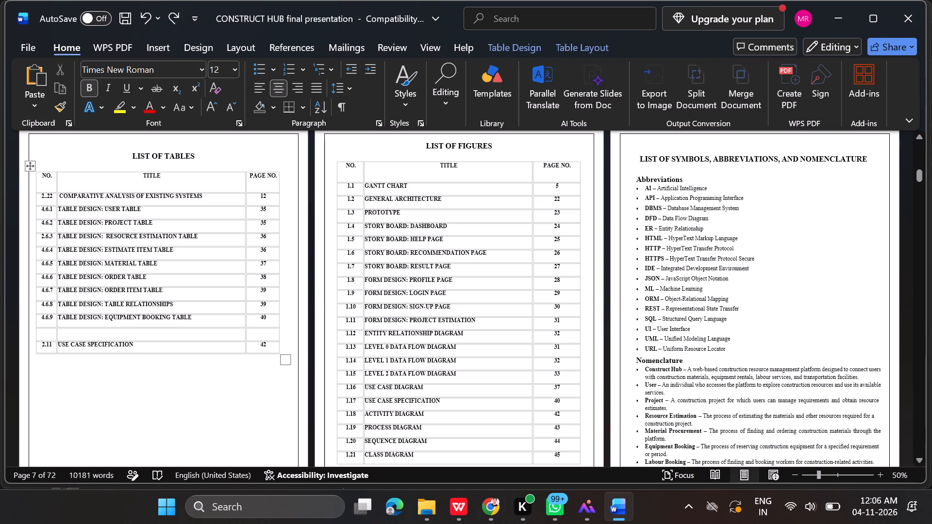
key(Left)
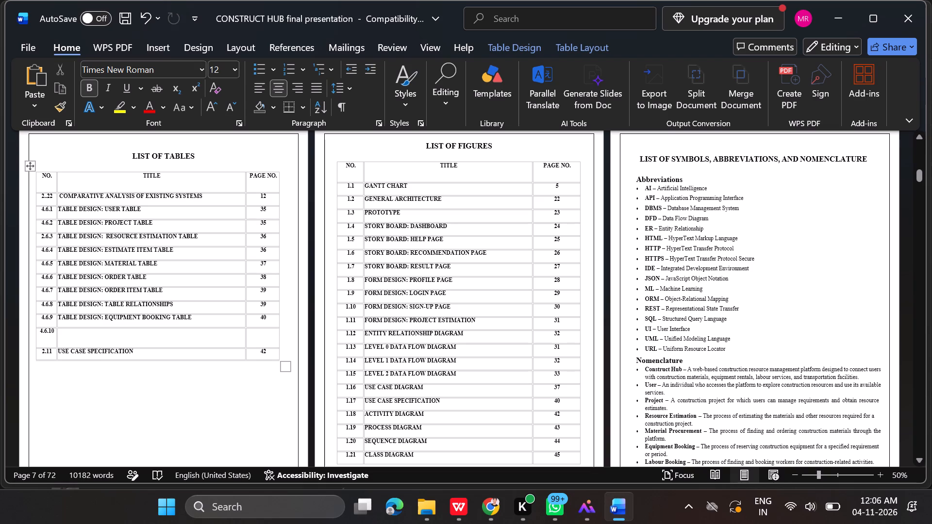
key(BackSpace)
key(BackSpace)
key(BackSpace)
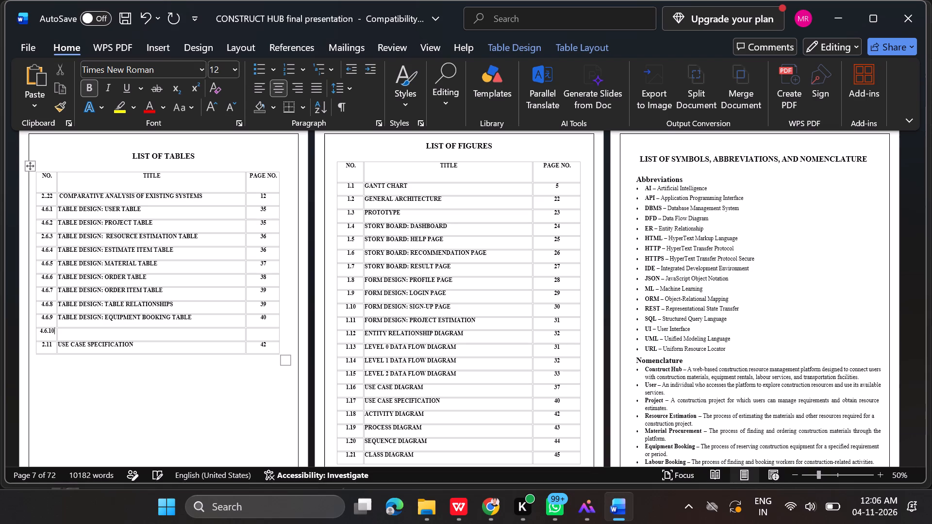
Insert another empty row directly above the 4.6.10 row in the List of Tables.
double_click(179, 334)
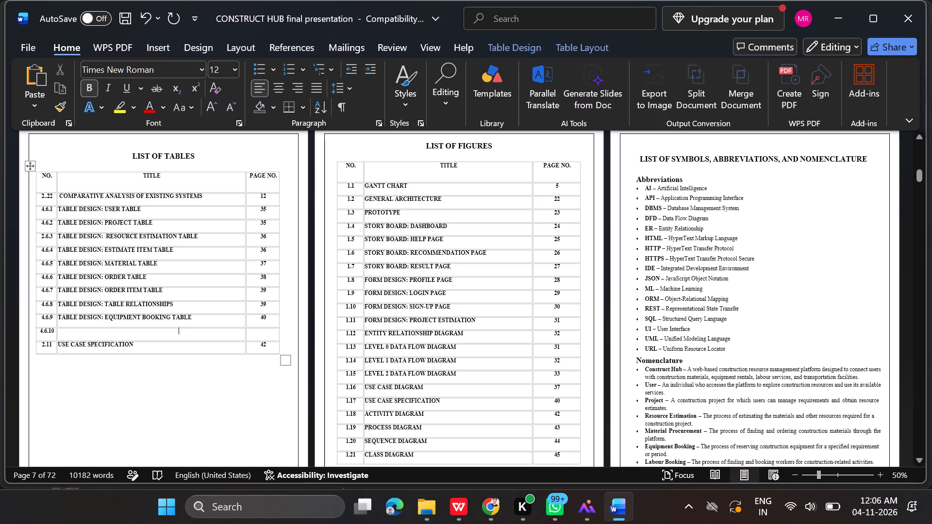
click(178, 334)
right_click(178, 334)
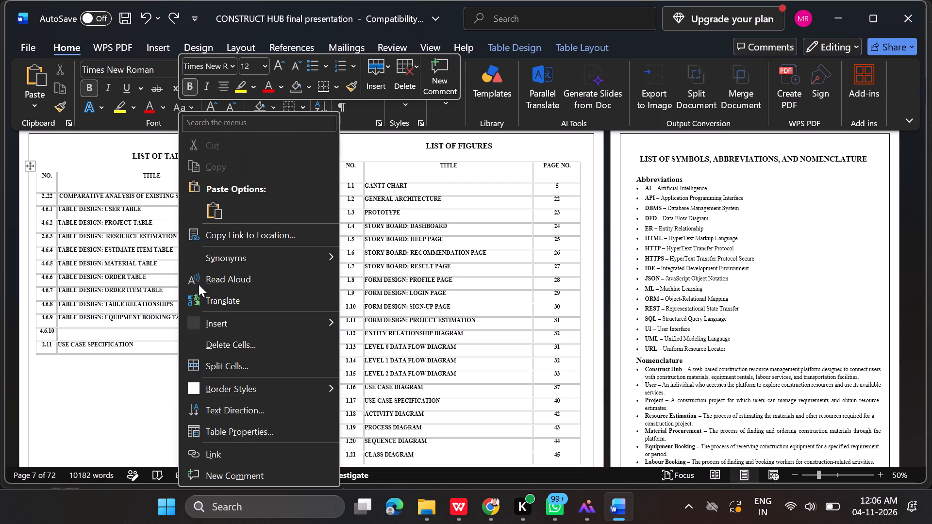
click(371, 69)
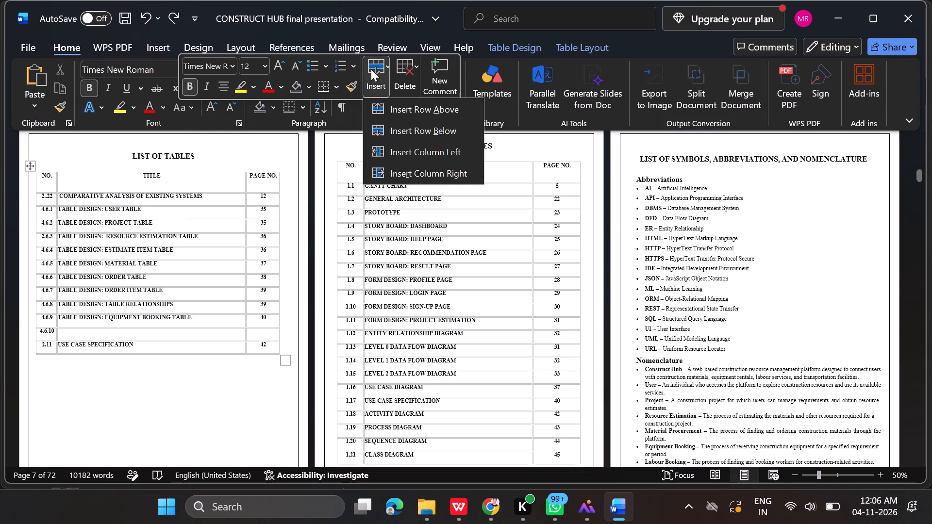
click(392, 109)
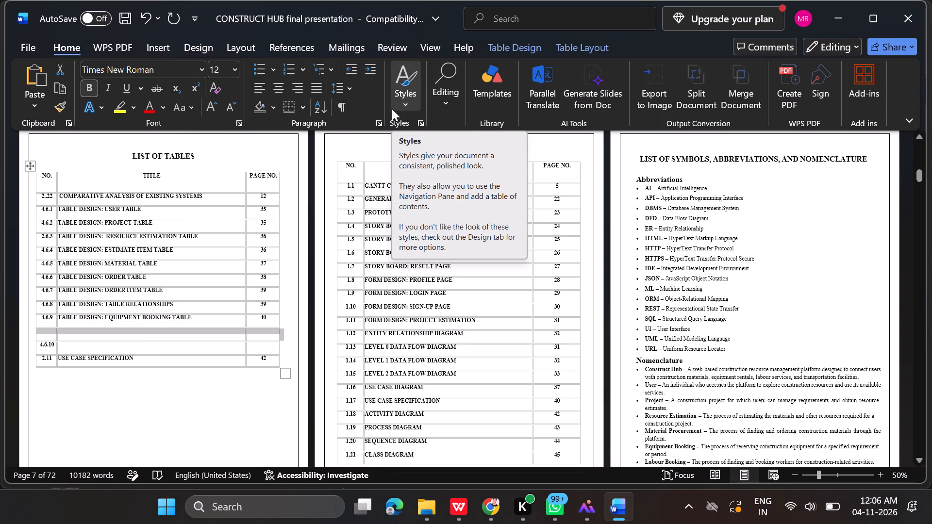
Change the number of the last row above "USE CASE SPECIFICATION" in the List of Tables to 4.6.11.
click(219, 337)
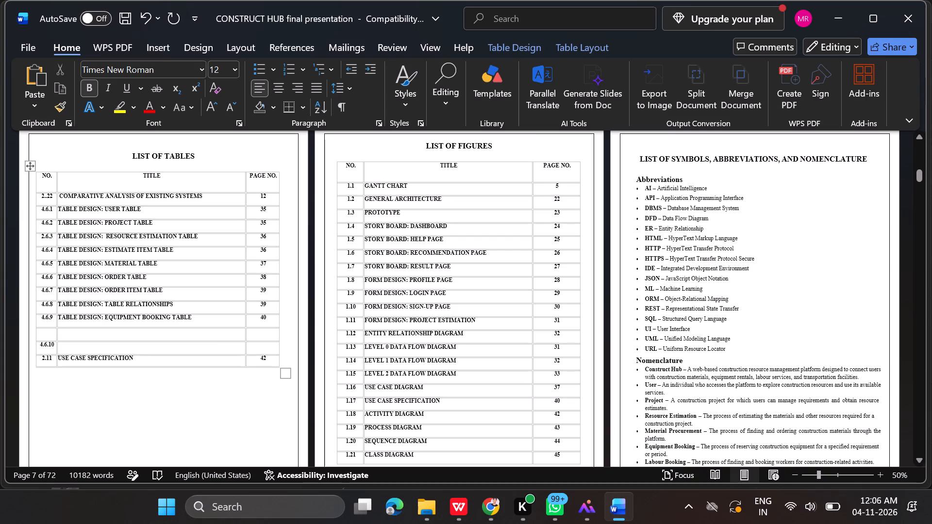
click(52, 344)
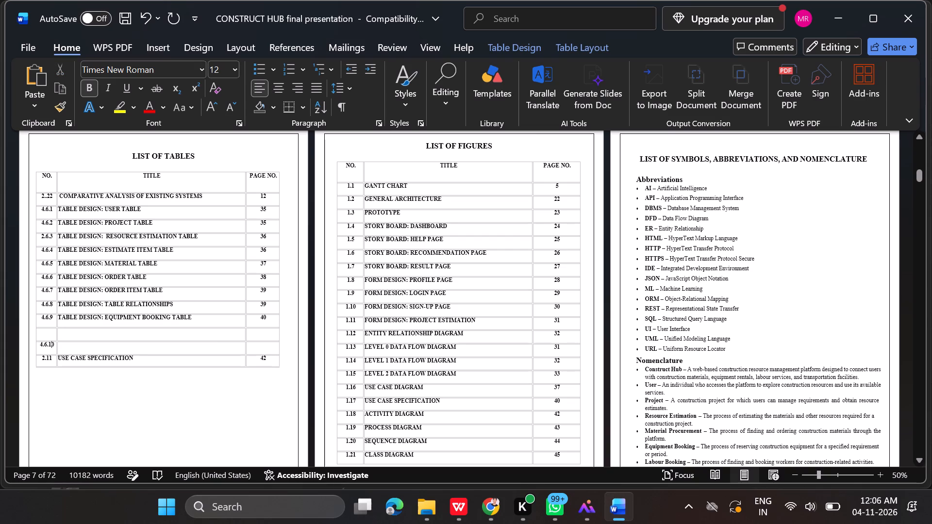
key(Right)
key(BackSpace)
key(1)
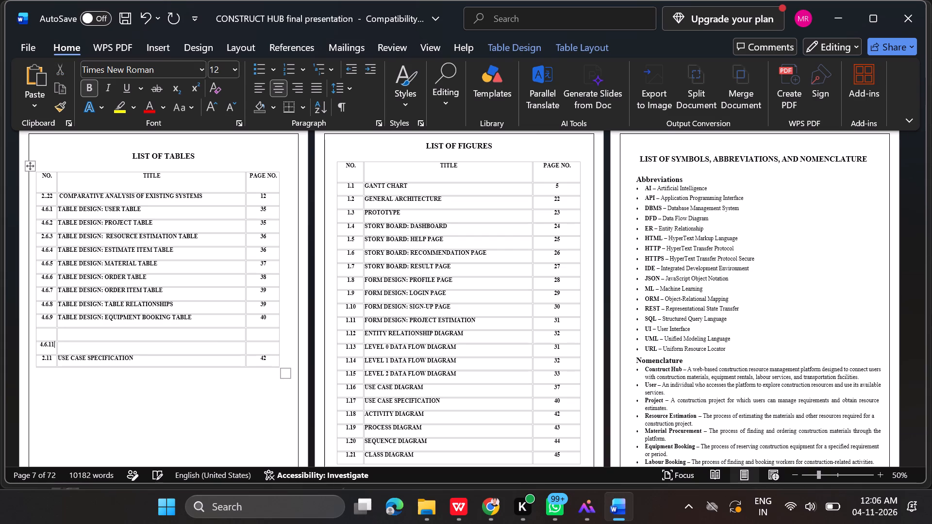
Enter 4.6.10 as the number of the empty row below the "TABLE DESIGN: EQUIPMENT BOOKING TABLE" entry.
key(Up)
key(4)
key(period)
text(6.10)
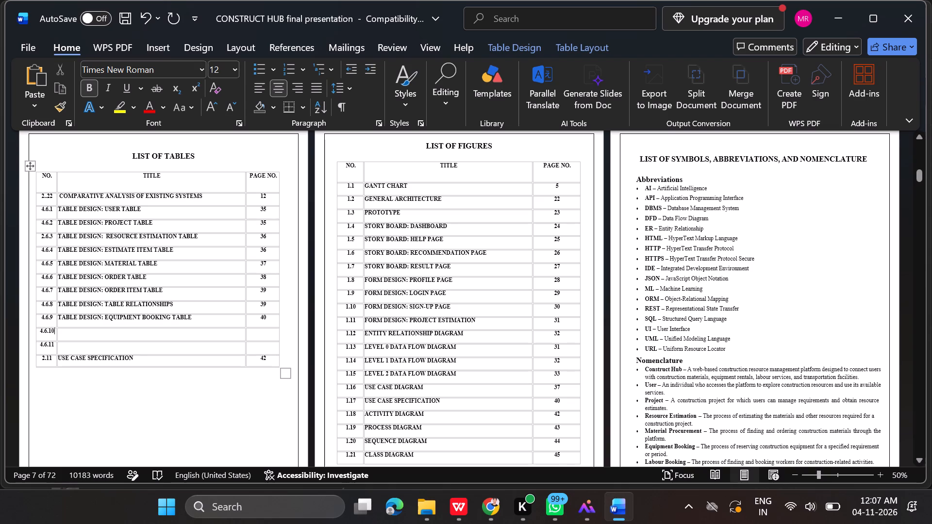
Insert three empty rows between the 4.6.11 row and the "USE CASE SPECIFICATION" entry in the List of Tables.
click(141, 348)
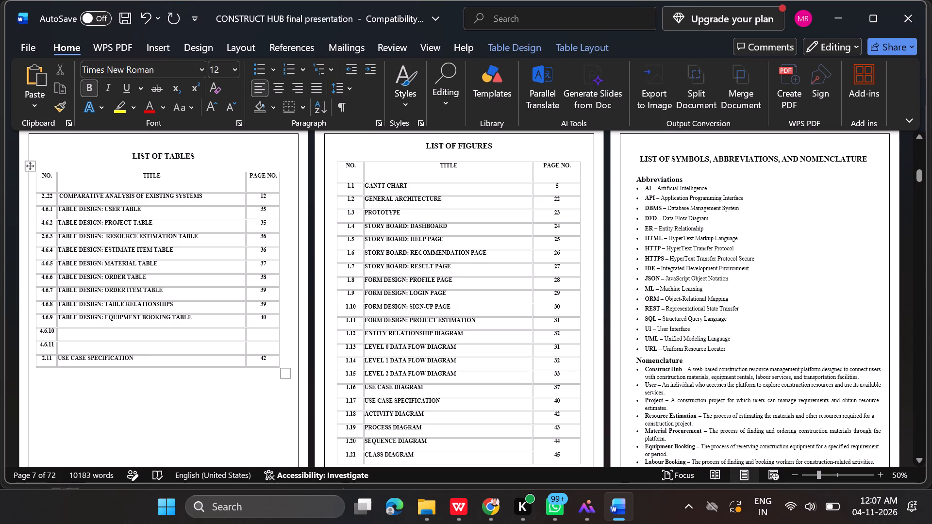
double_click(166, 360)
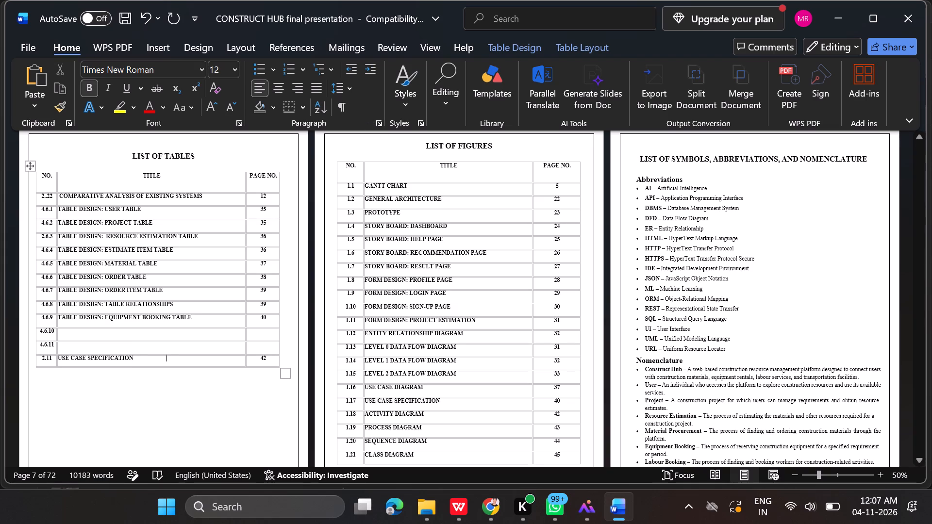
right_click(176, 361)
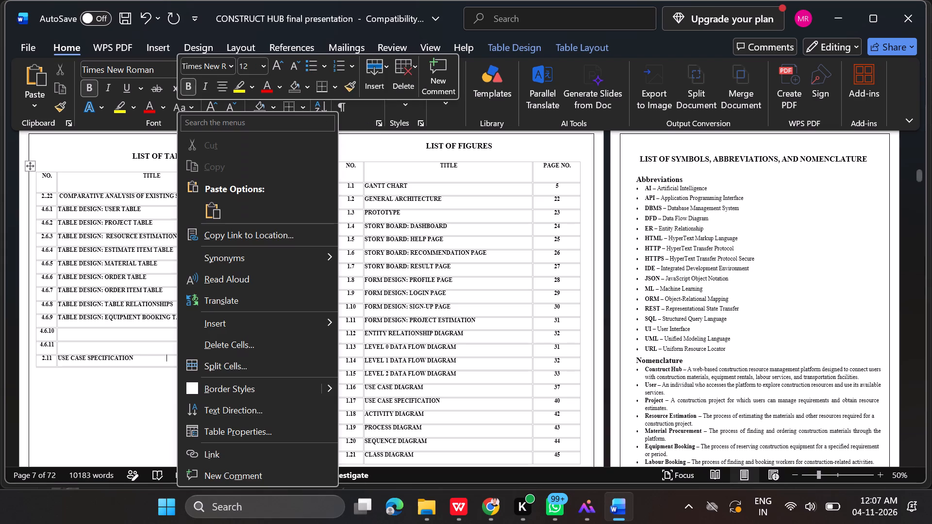
click(379, 76)
click(392, 107)
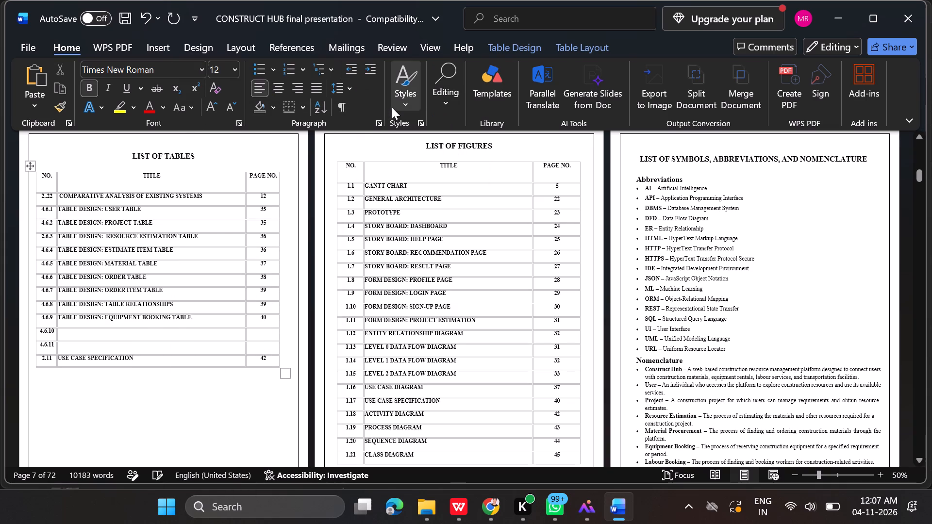
double_click(211, 374)
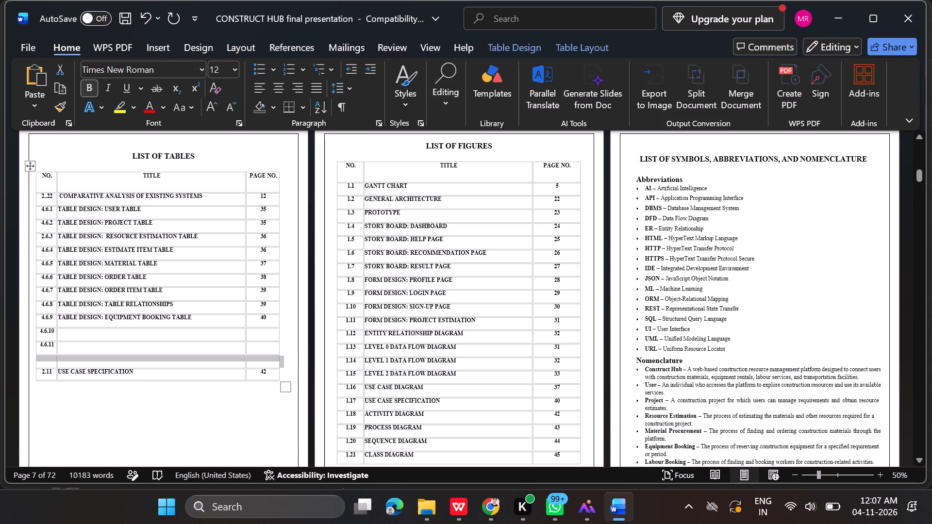
right_click(211, 374)
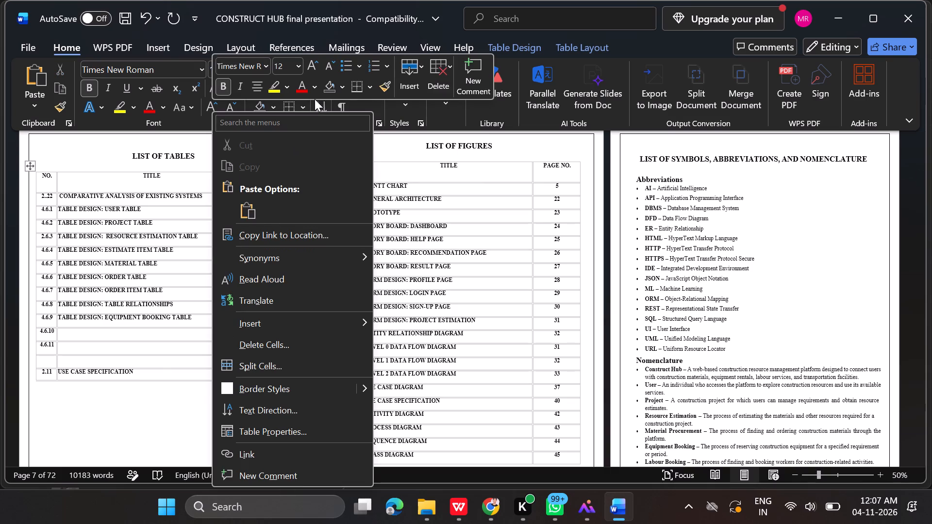
click(411, 67)
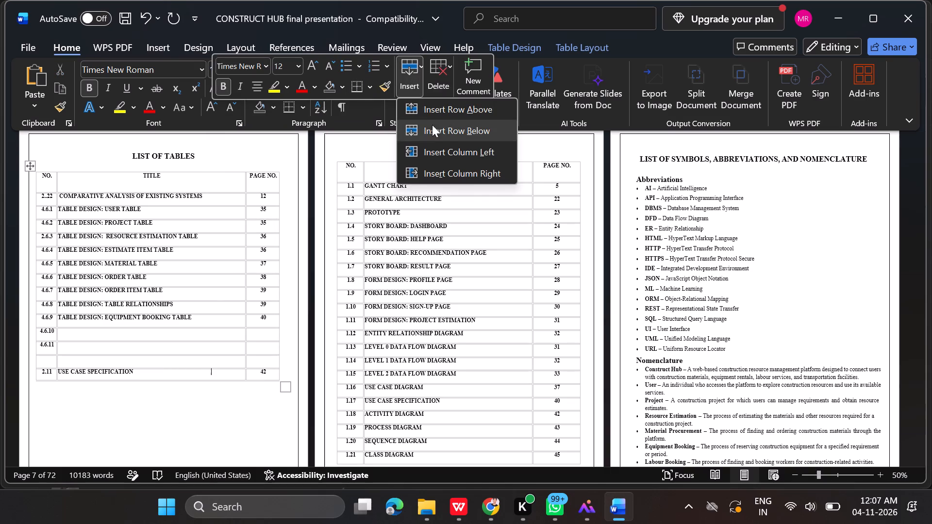
click(442, 112)
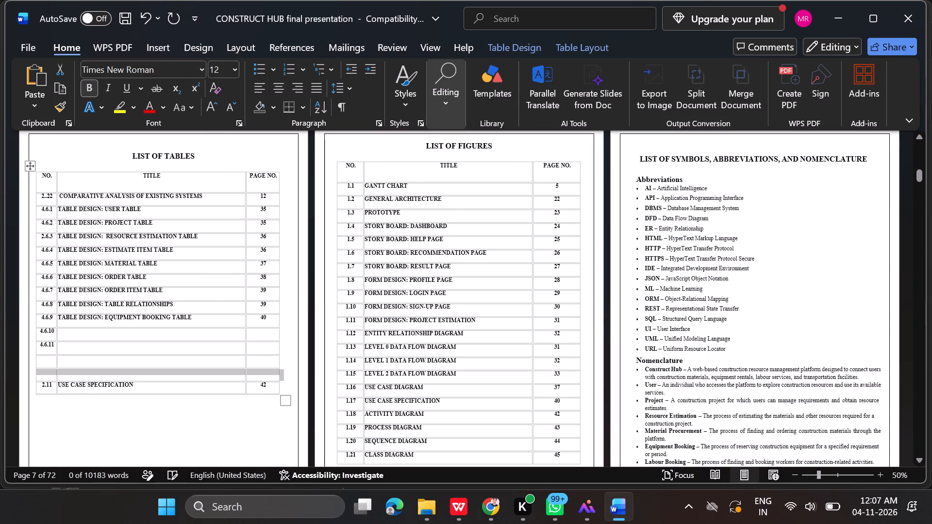
click(203, 389)
right_click(203, 389)
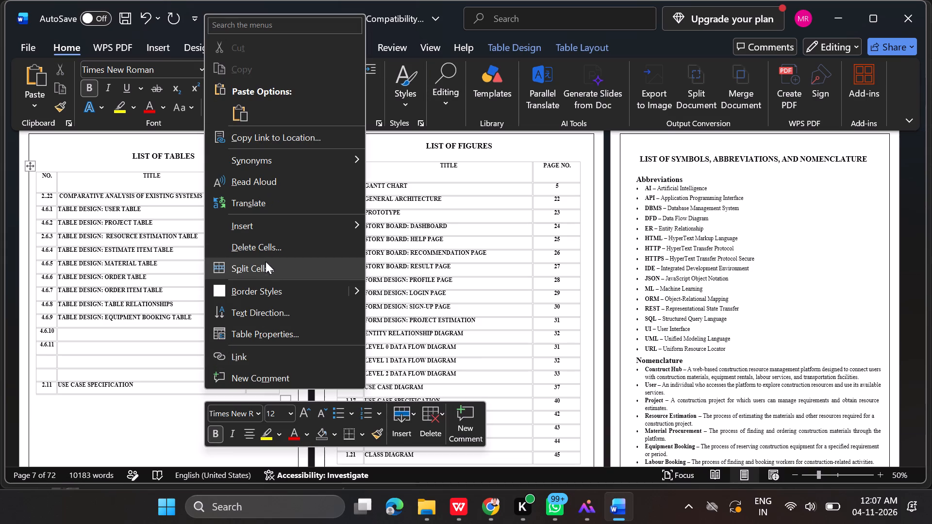
click(405, 429)
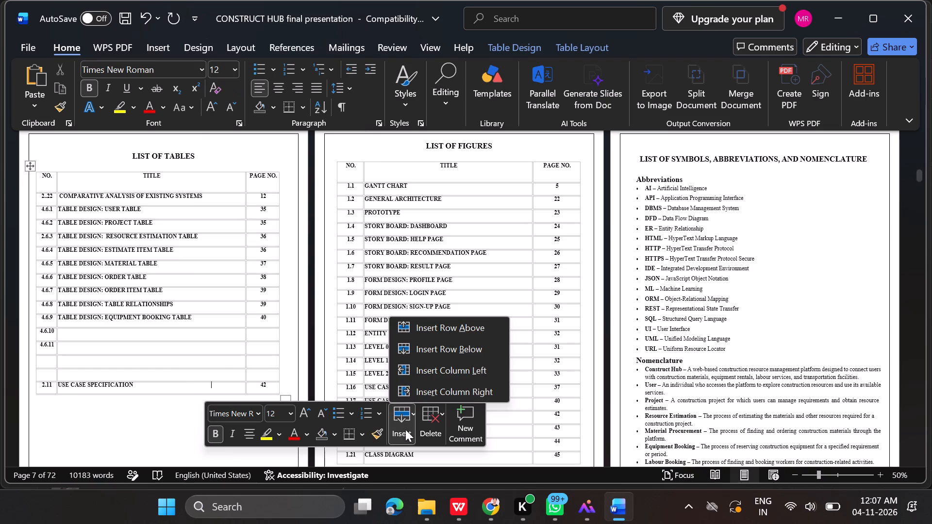
click(447, 324)
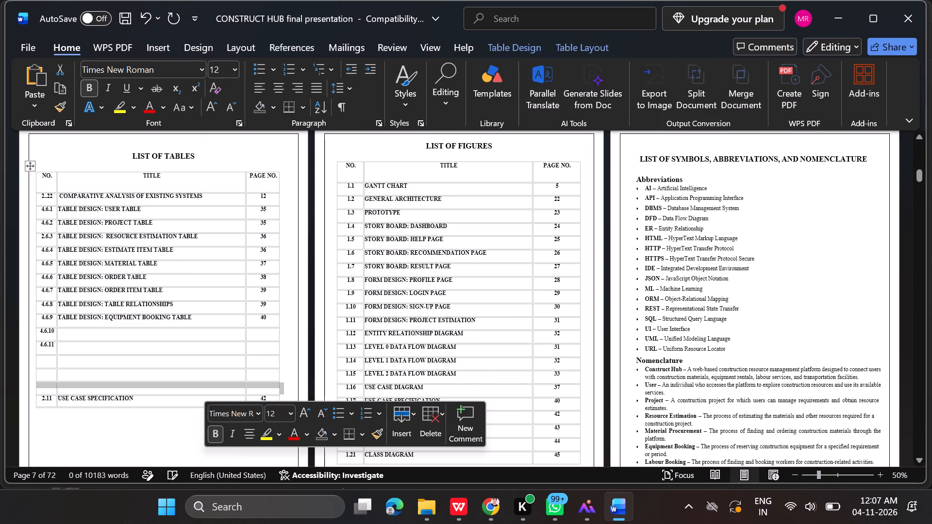